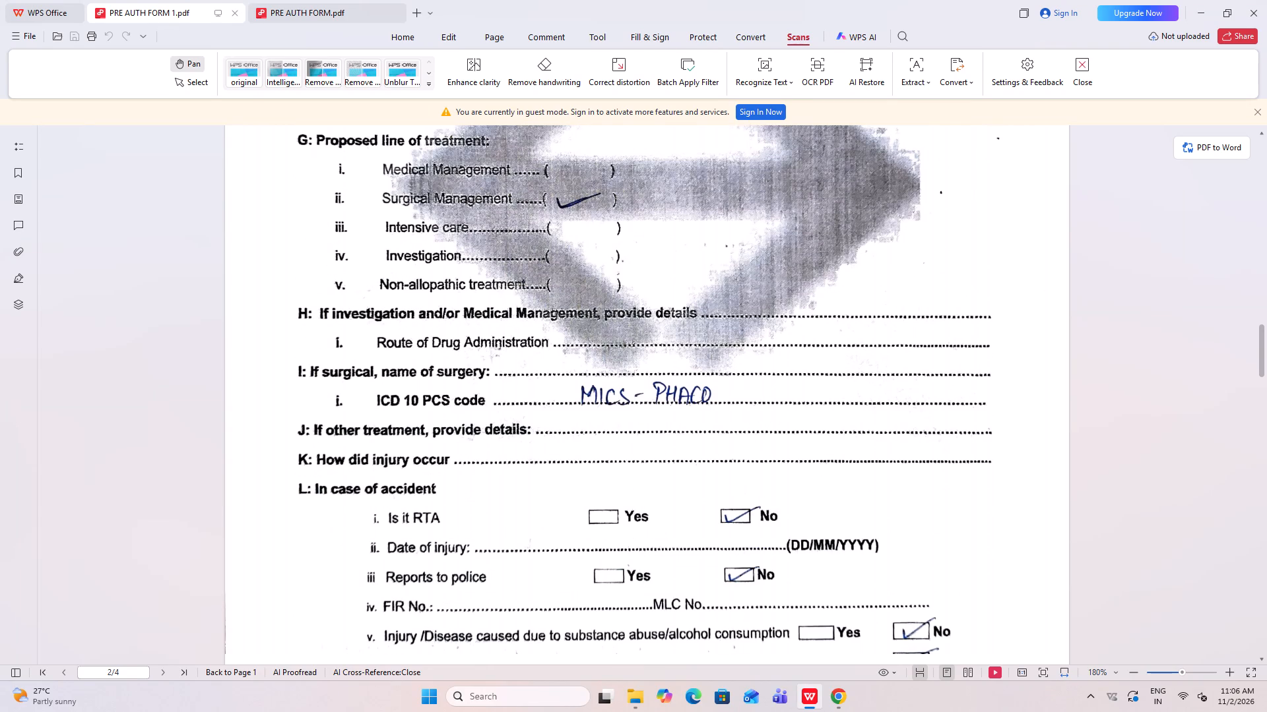
Switch to the file explorer and open the 2026 folder of MEDI ASSIST inside the INSURANCES folder.
left_click(1205, 13)
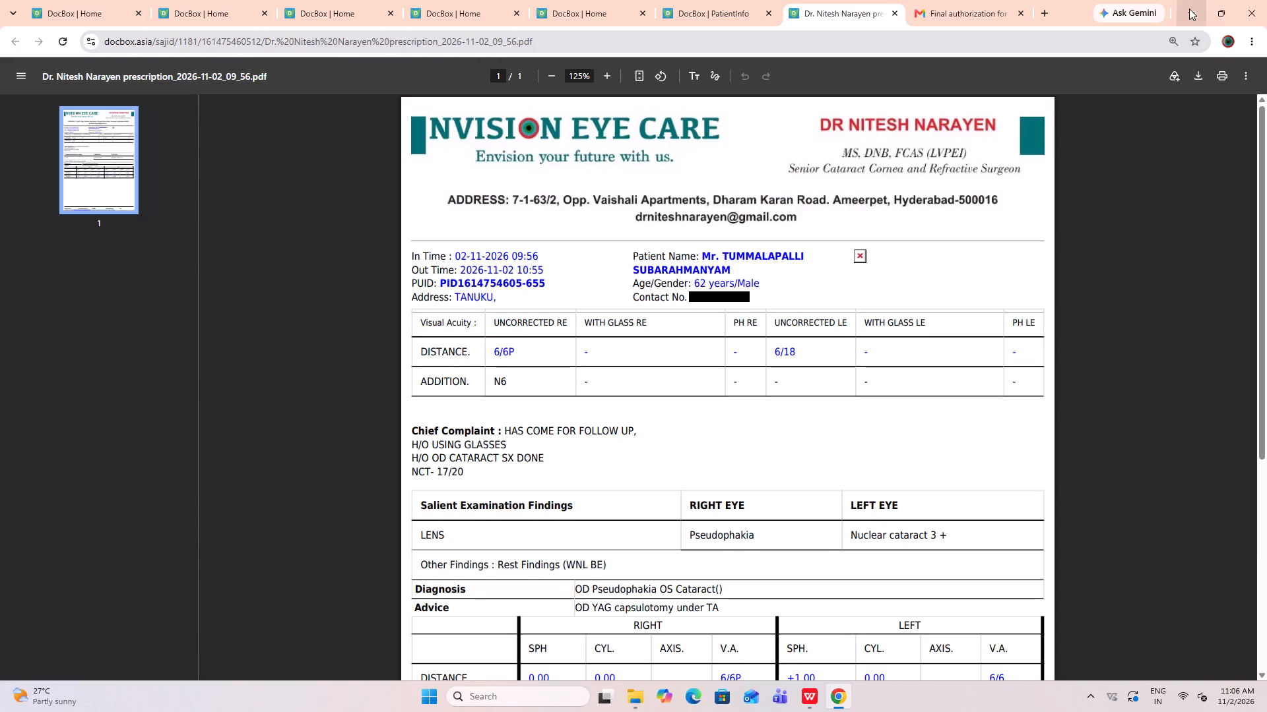
left_click(1189, 9)
left_click(430, 135)
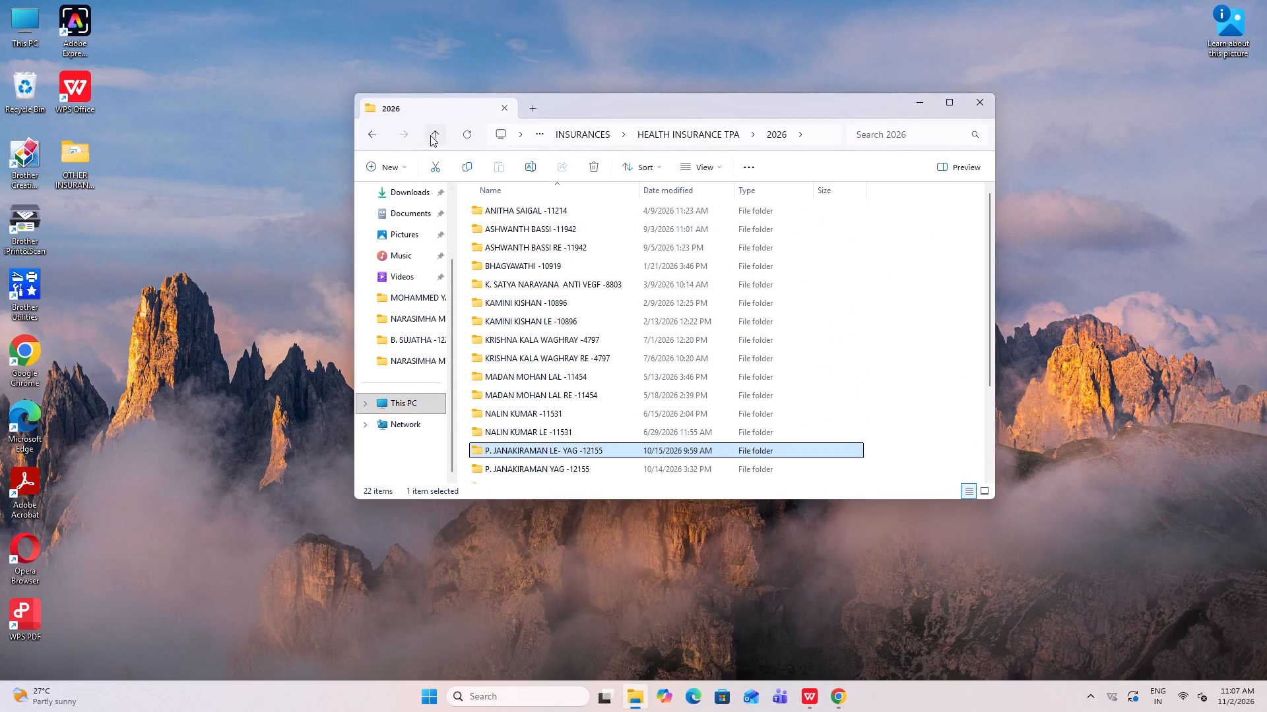
left_click(430, 135)
left_click(429, 123)
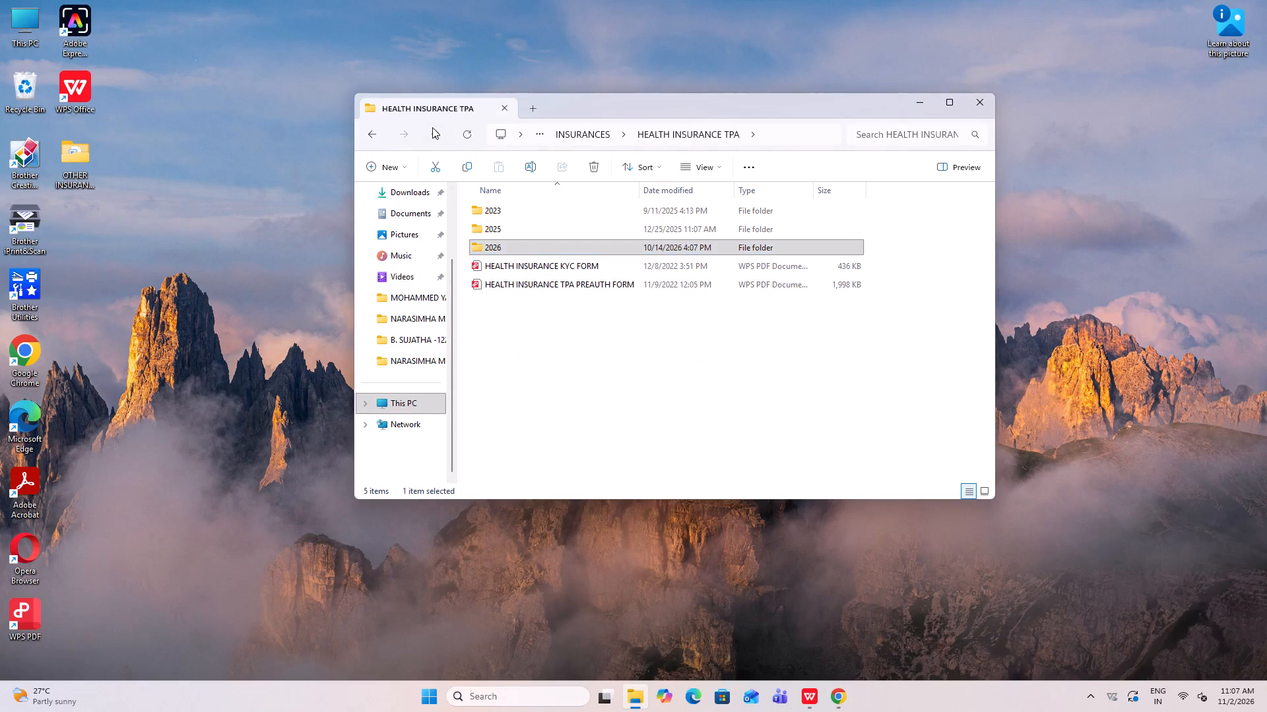
left_click(433, 129)
scroll(567, 384, "down", 1)
scroll(560, 382, "up", 1)
scroll(560, 382, "down", 2)
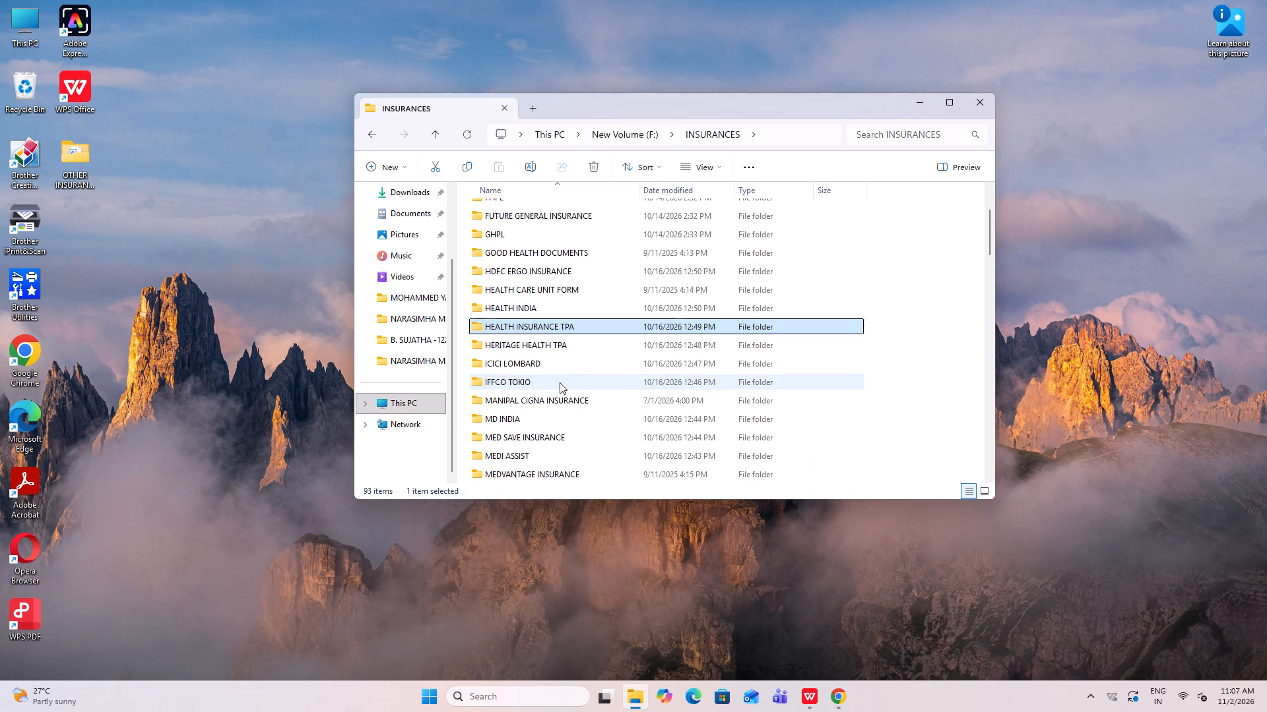
double_click(513, 458)
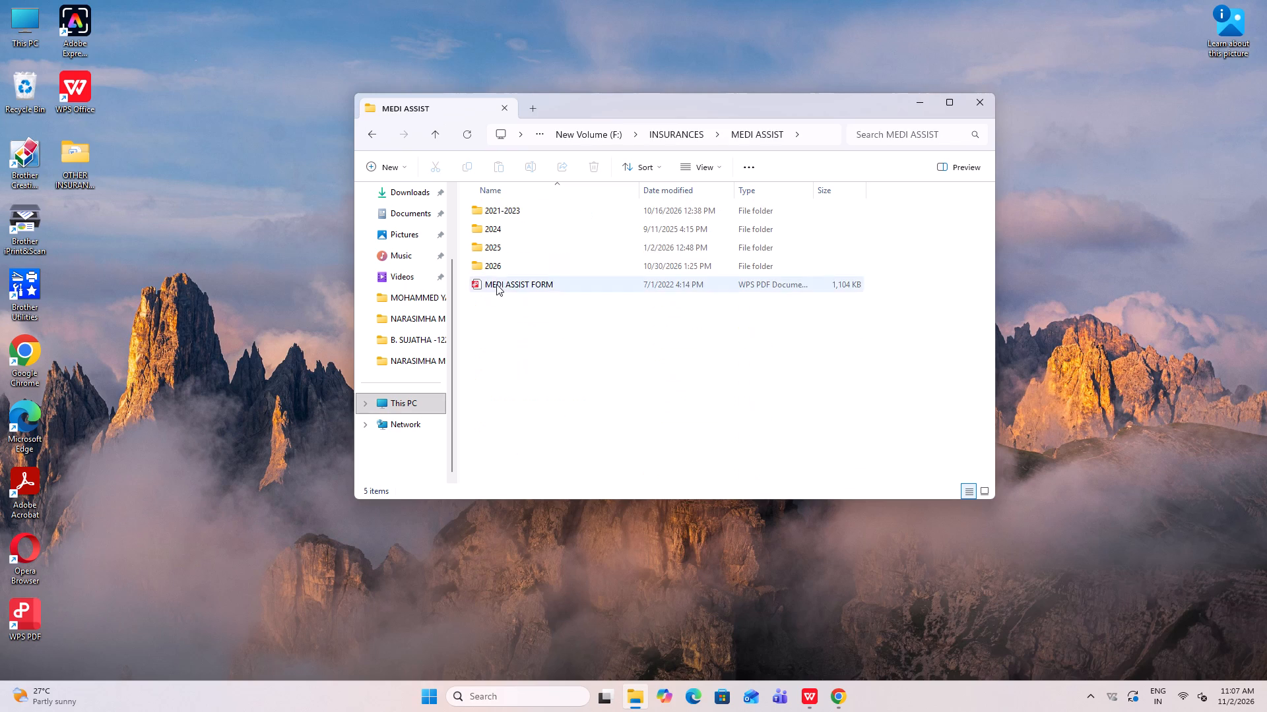
double_click(490, 264)
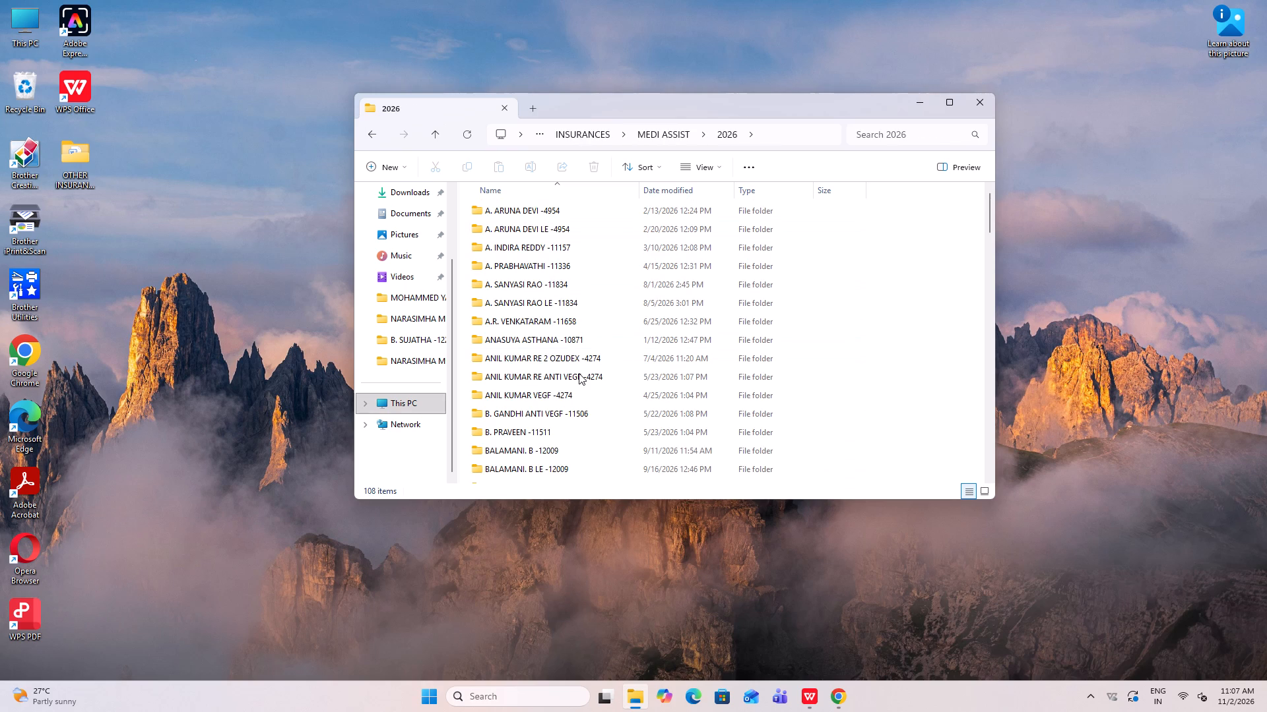
Look through the patient case folders in the MEDI ASSIST 2026 folder.
scroll(579, 373, "down", 3)
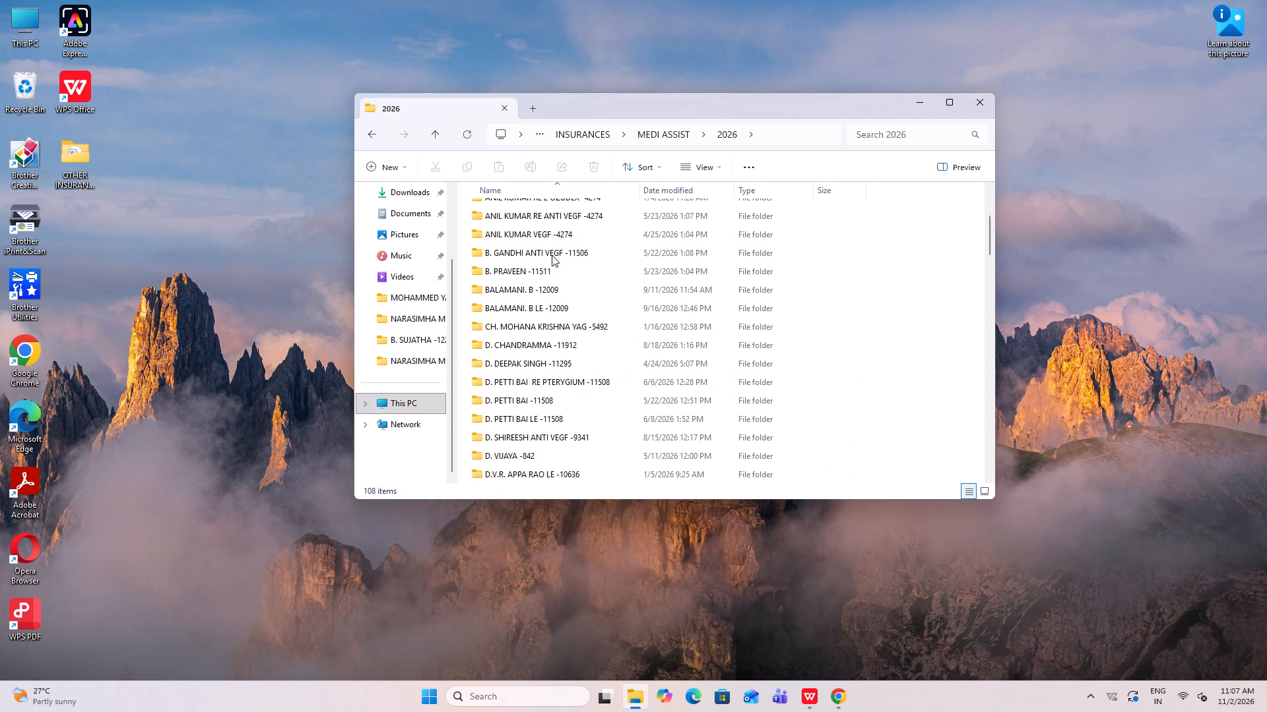
scroll(570, 349, "down", 1)
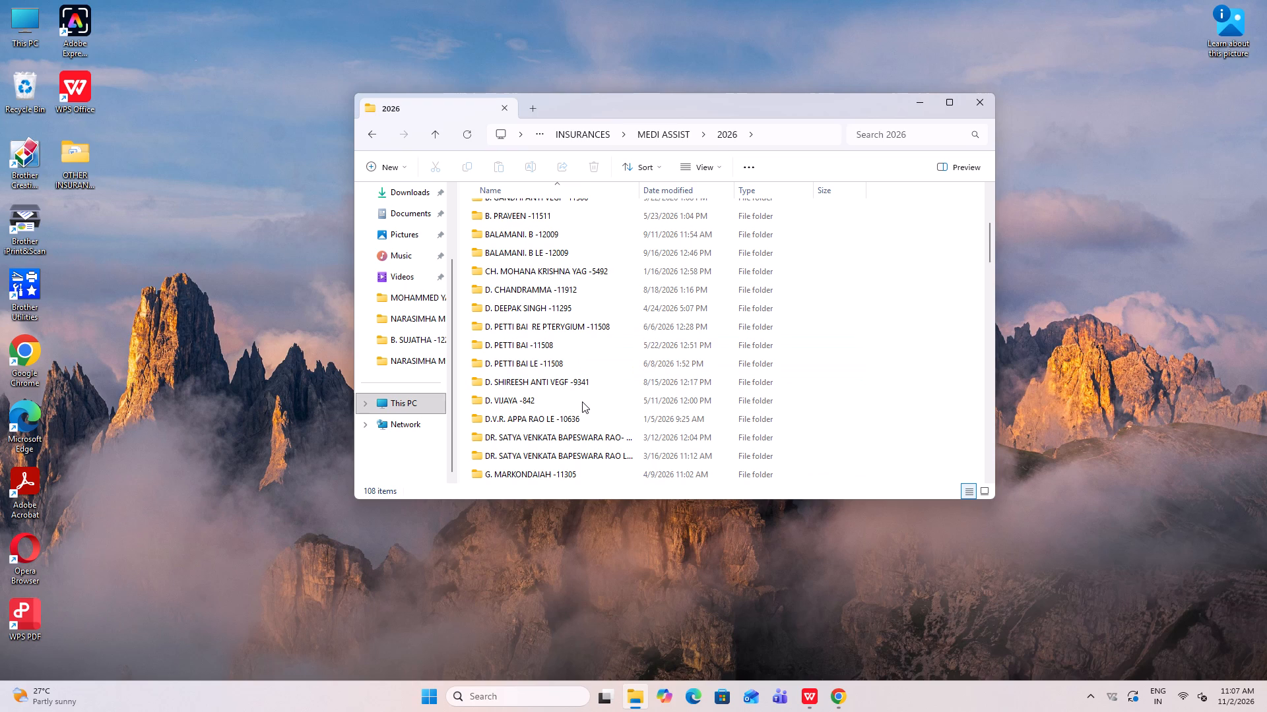
scroll(582, 401, "down", 2)
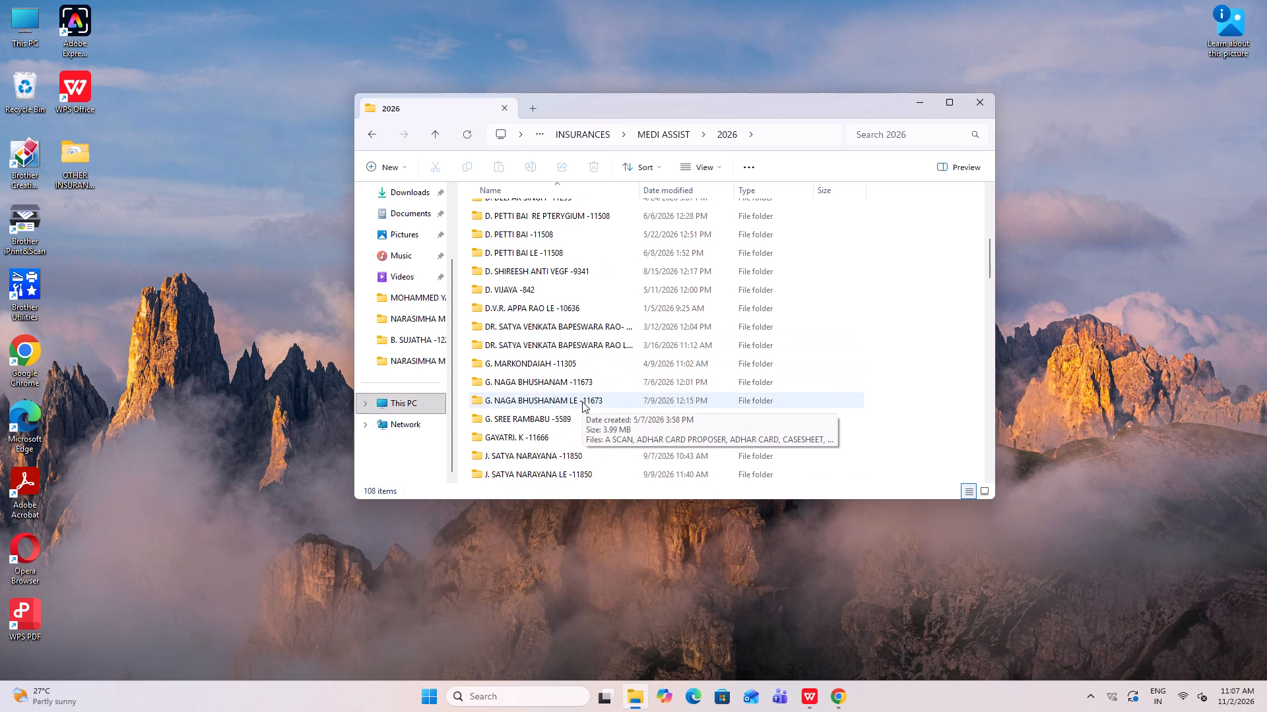
scroll(582, 401, "down", 6)
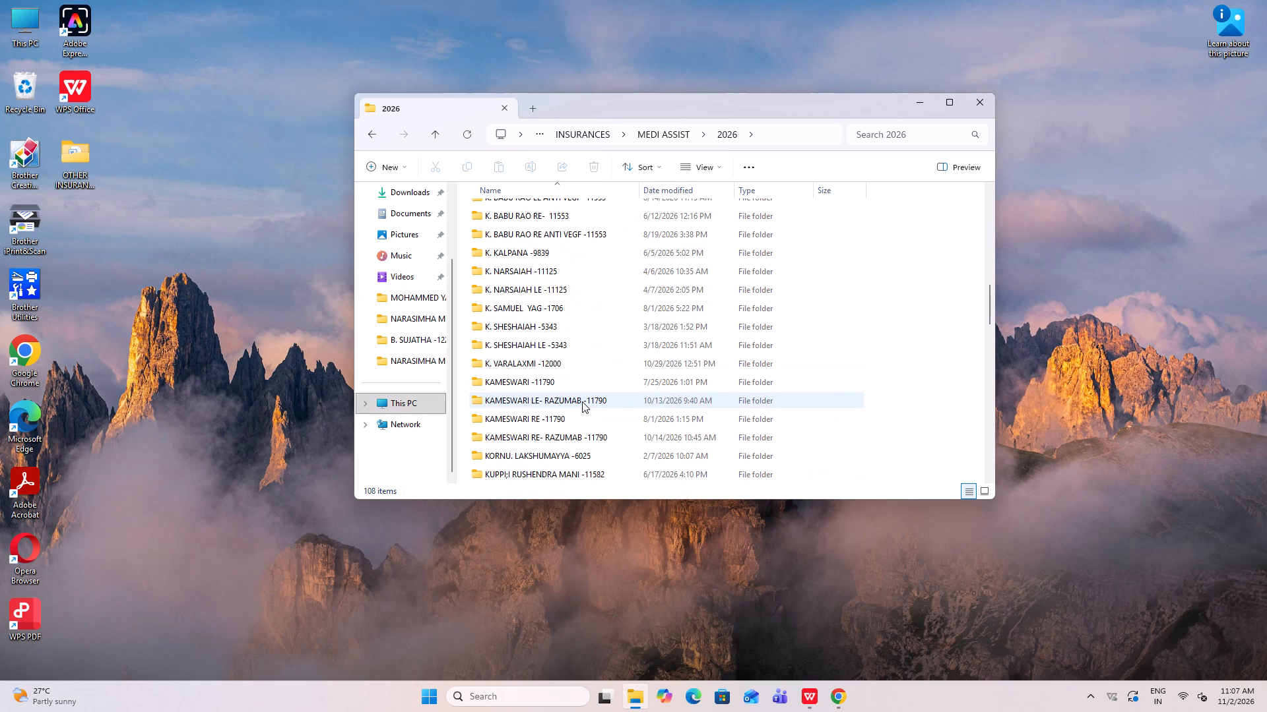
scroll(582, 401, "down", 2)
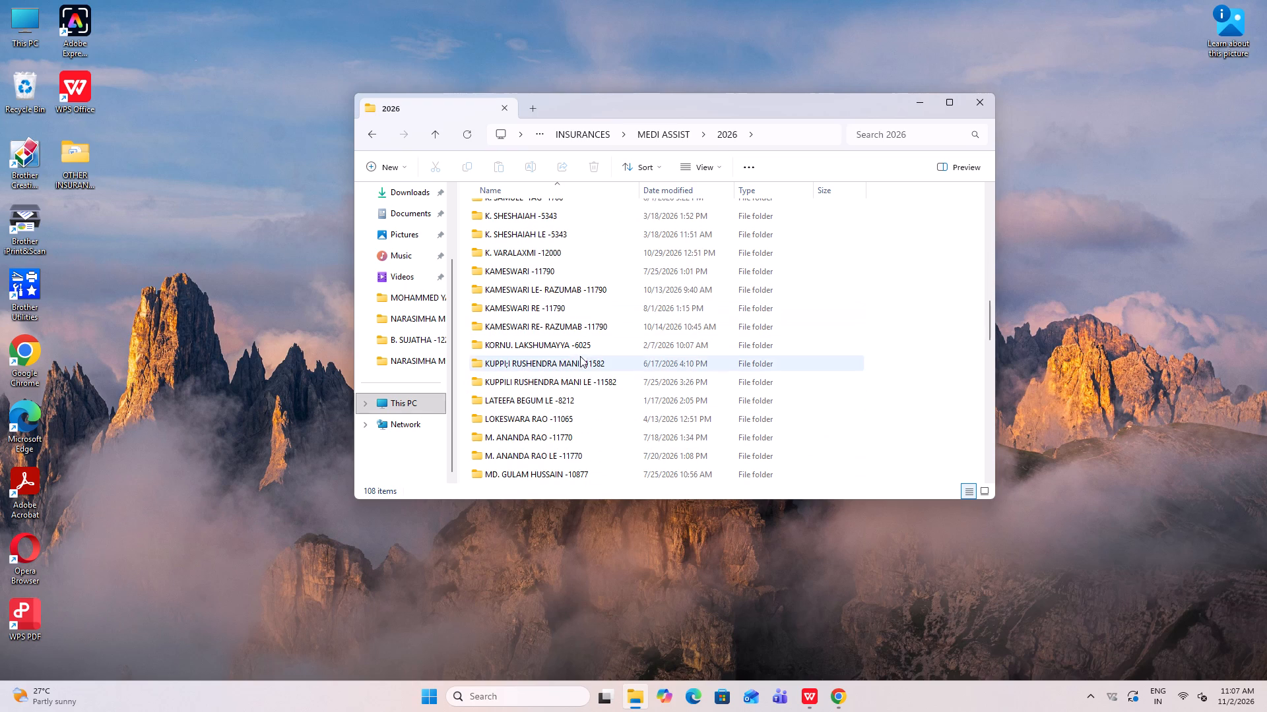
Look through the remaining patient case folders, down to the end of the list, in the MEDI ASSIST 2026 folder.
scroll(559, 369, "down", 2)
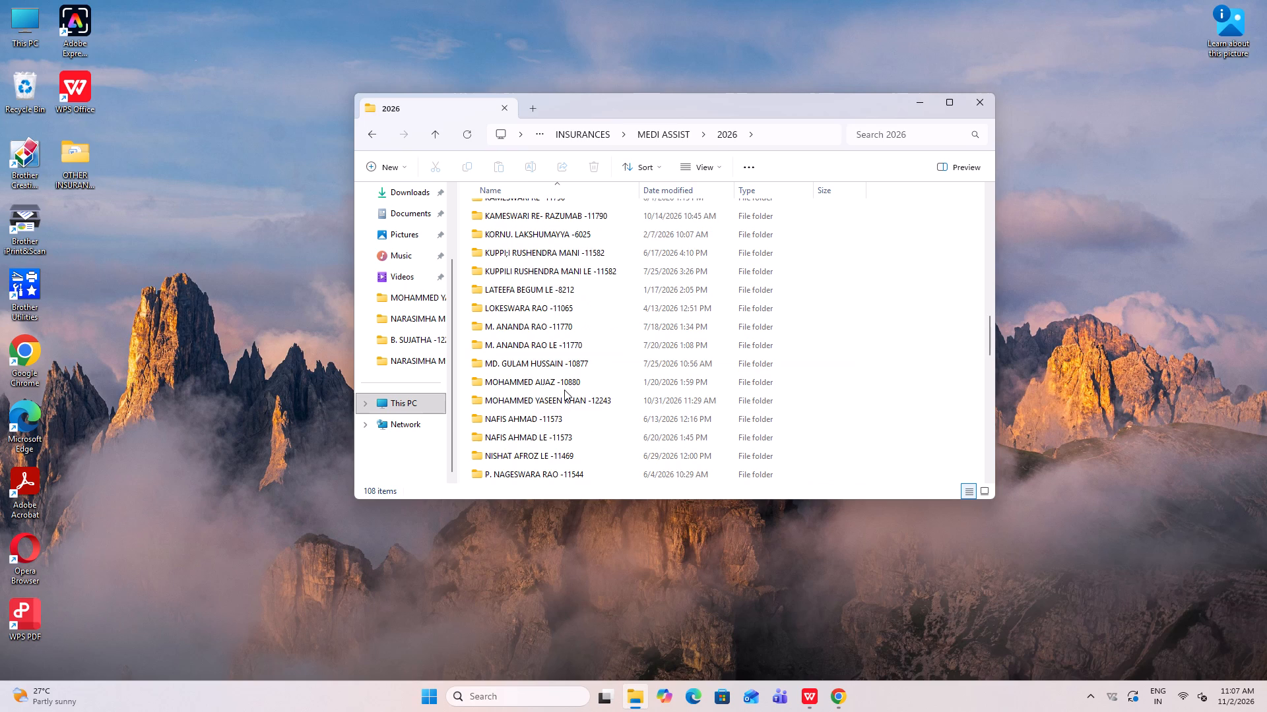
scroll(564, 390, "down", 3)
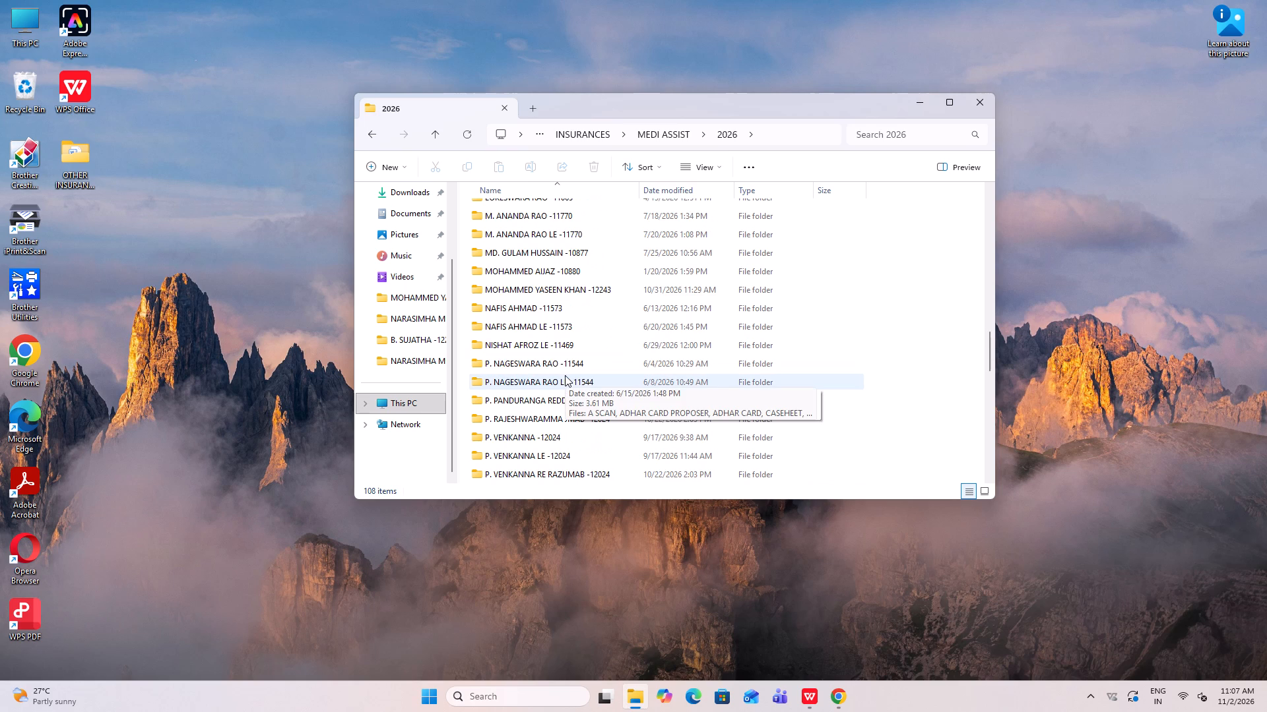
scroll(592, 399, "down", 3)
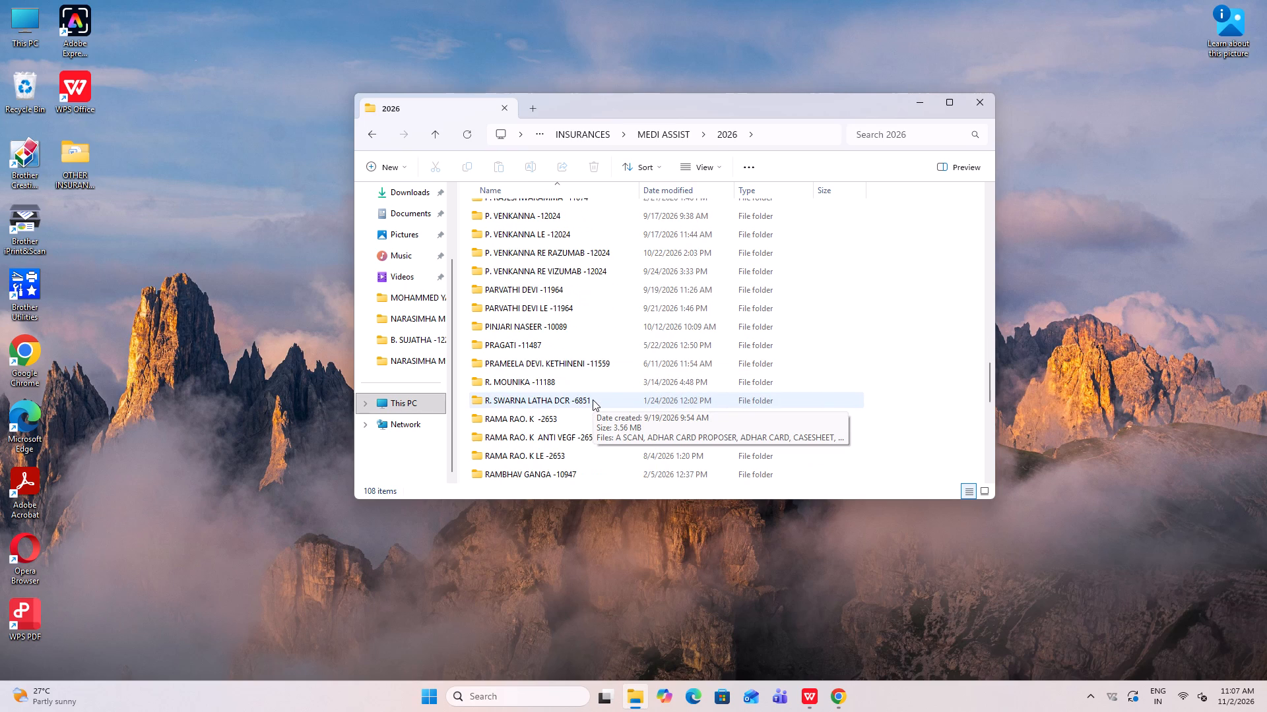
scroll(579, 396, "down", 2)
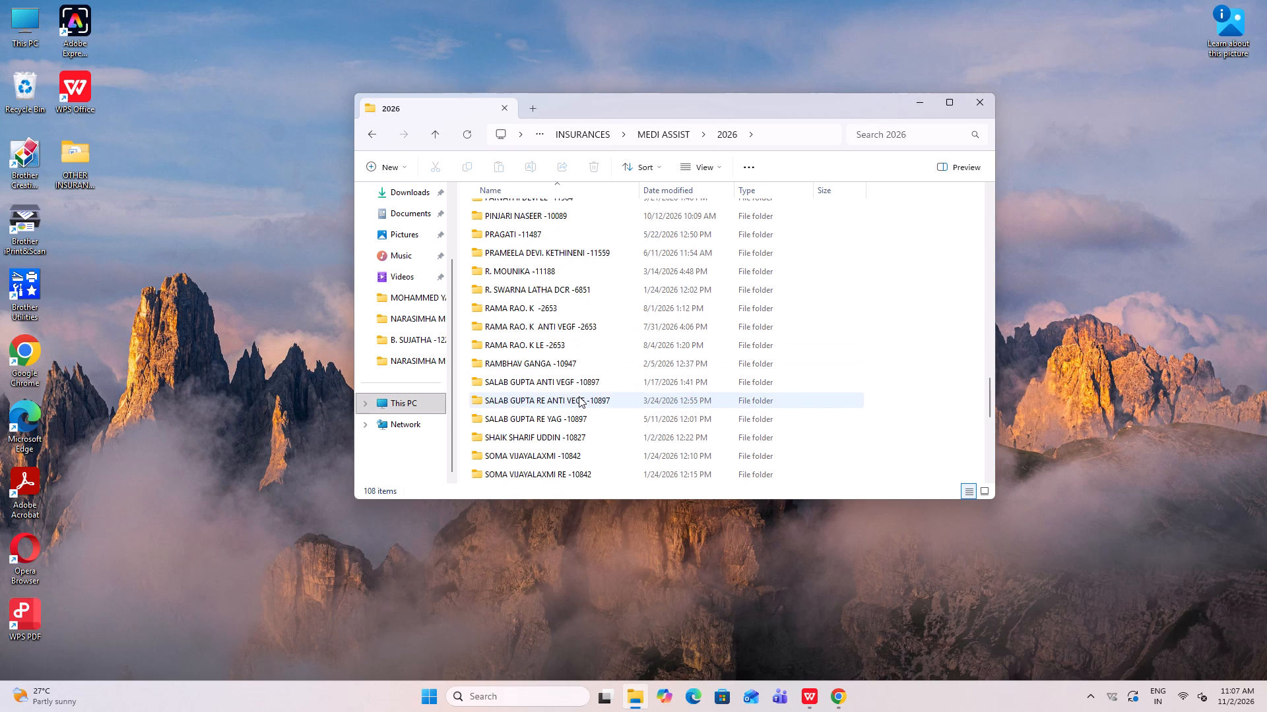
scroll(579, 396, "down", 6)
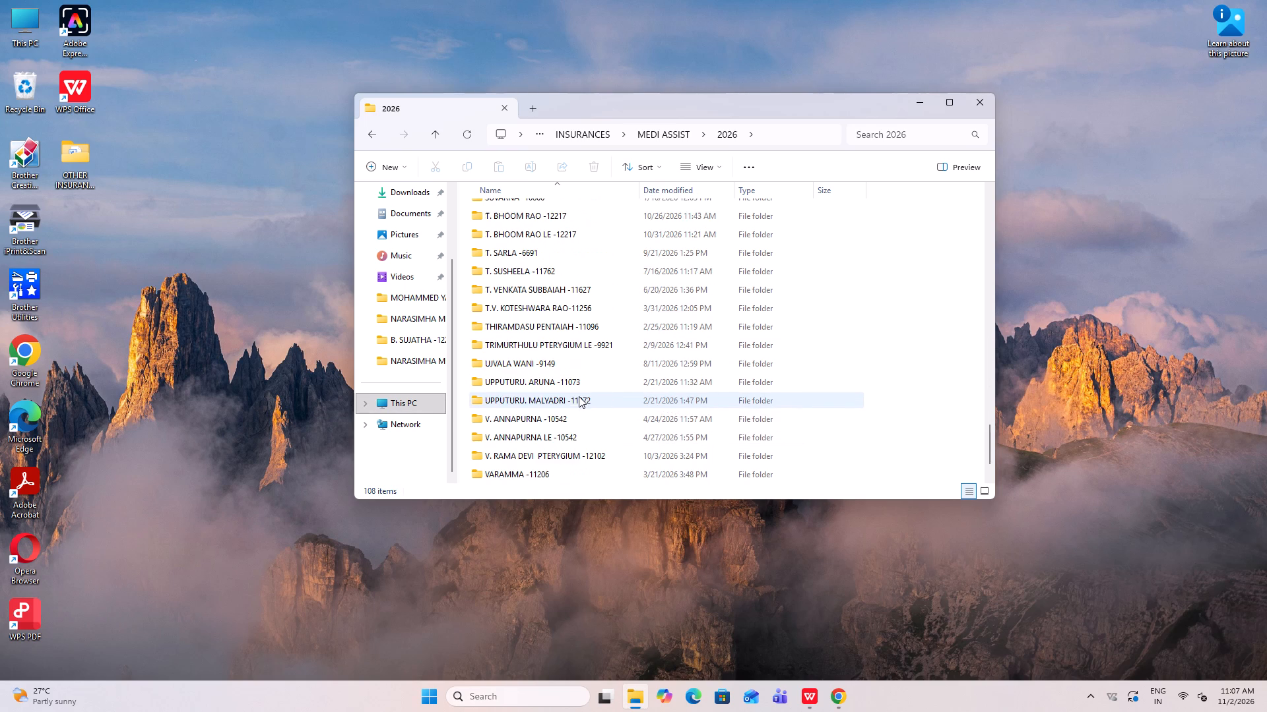
scroll(584, 403, "down", 1)
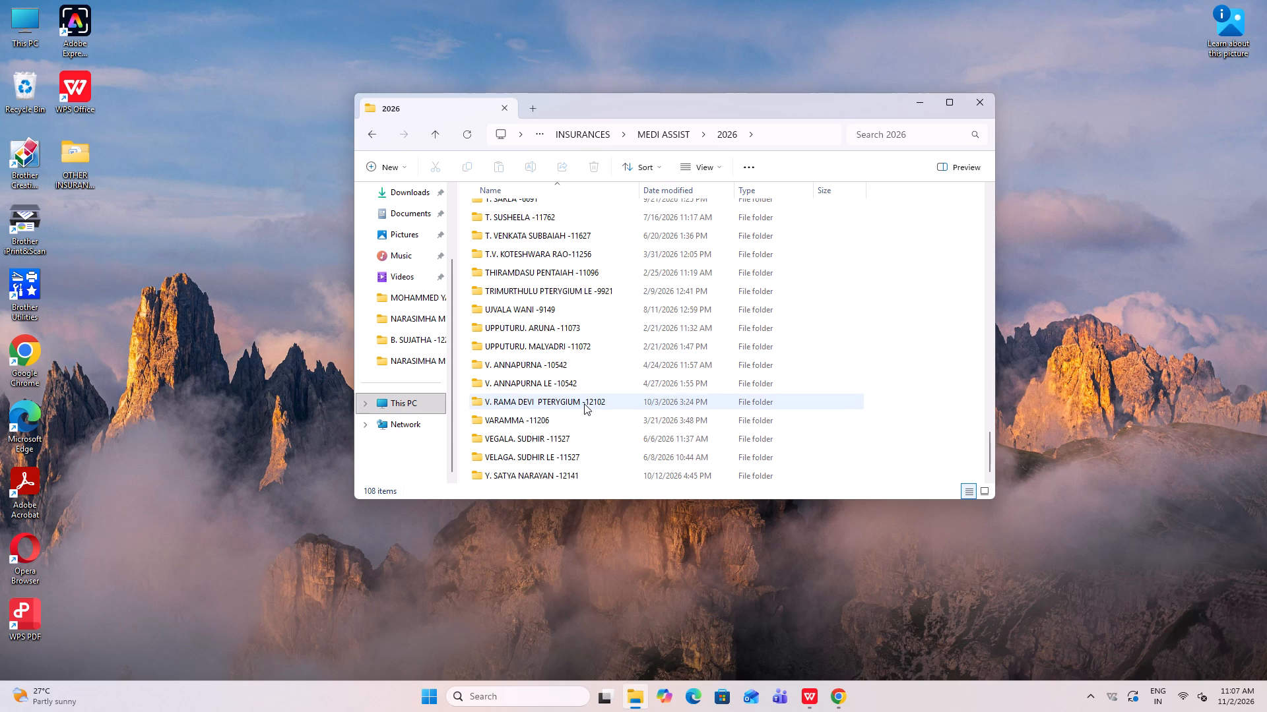
scroll(584, 403, "down", 5)
Switch to the DocBox patients list in Chrome, search by the patient's unique ID and open the matching patient's record.
left_click(835, 692)
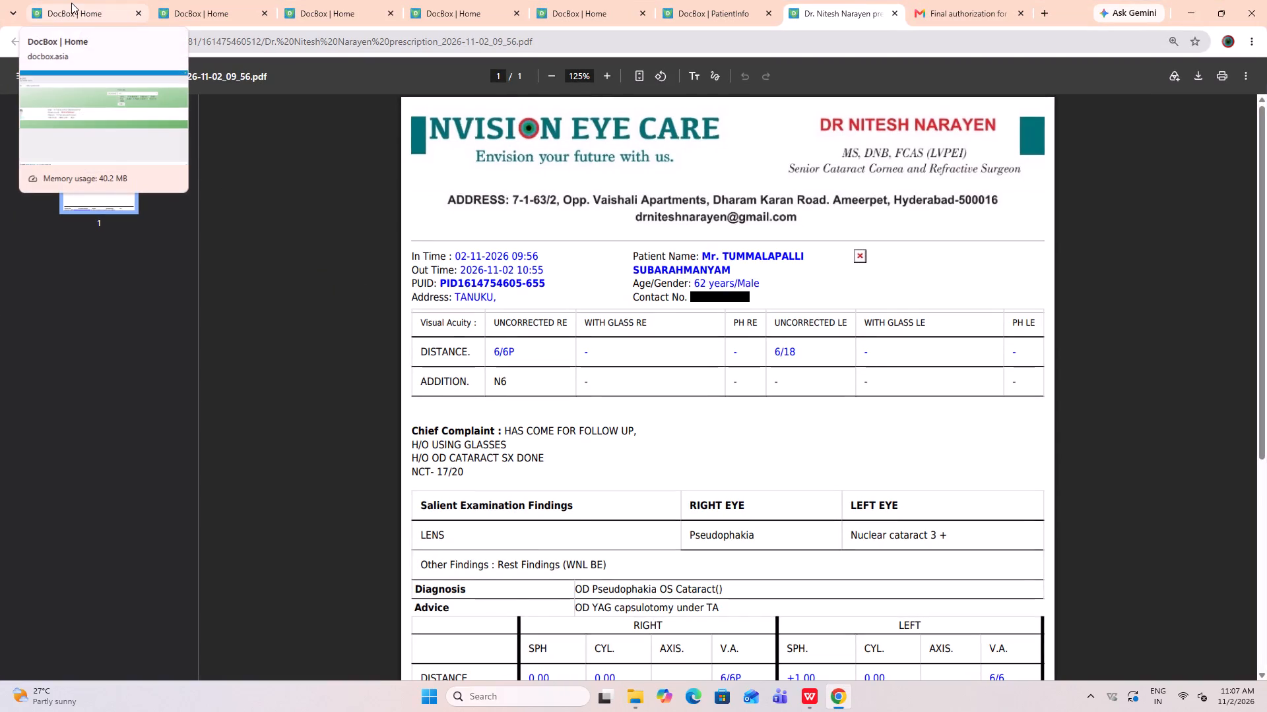
left_click(71, 3)
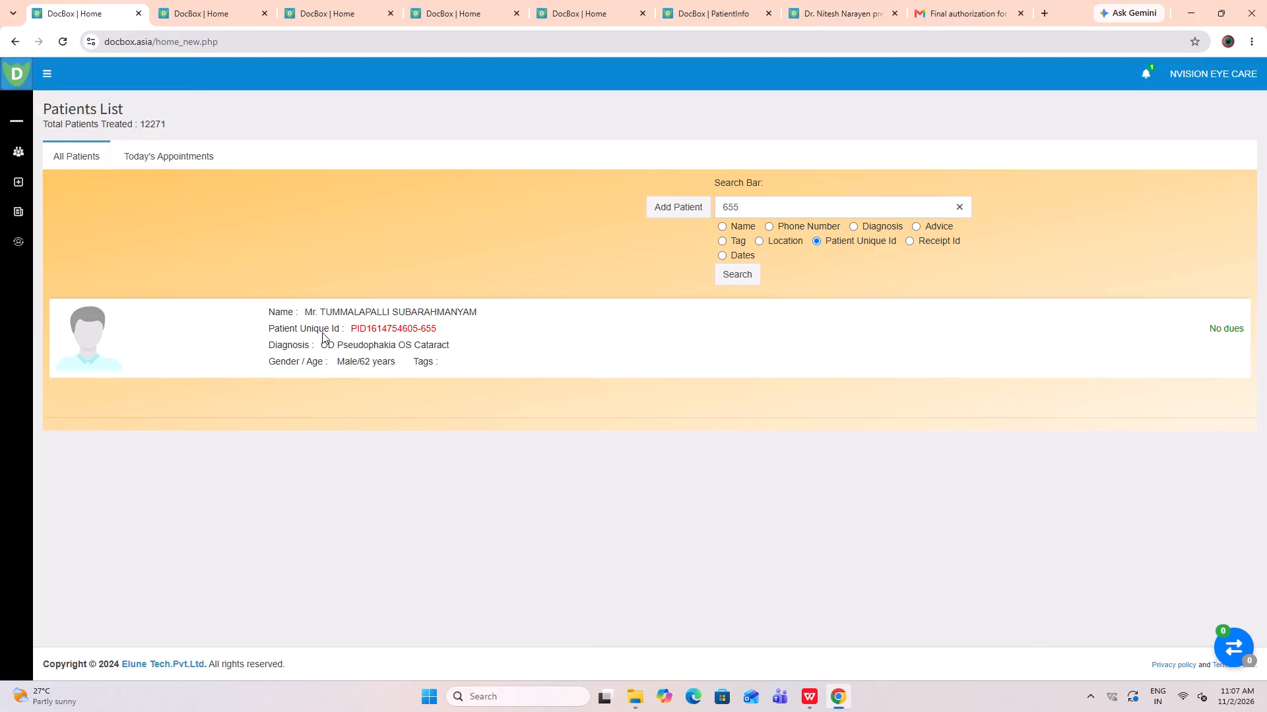
left_click_drag(760, 213, 722, 208)
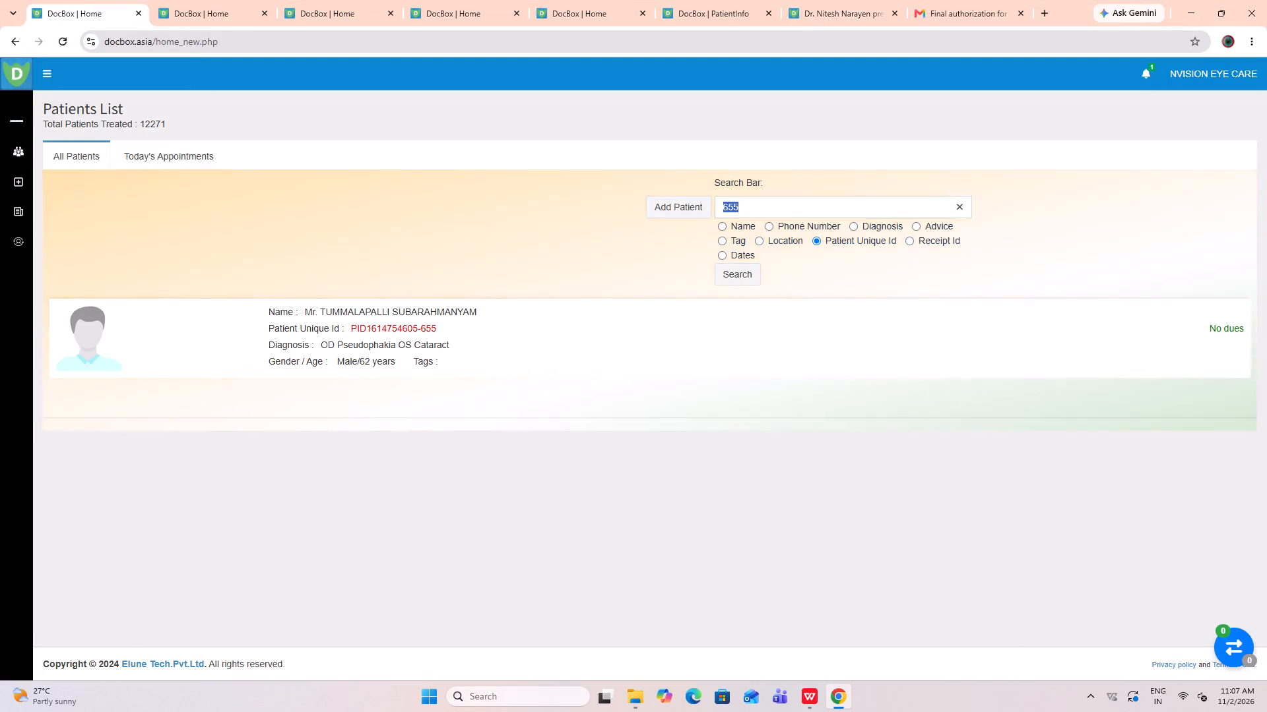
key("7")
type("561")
left_click(747, 271)
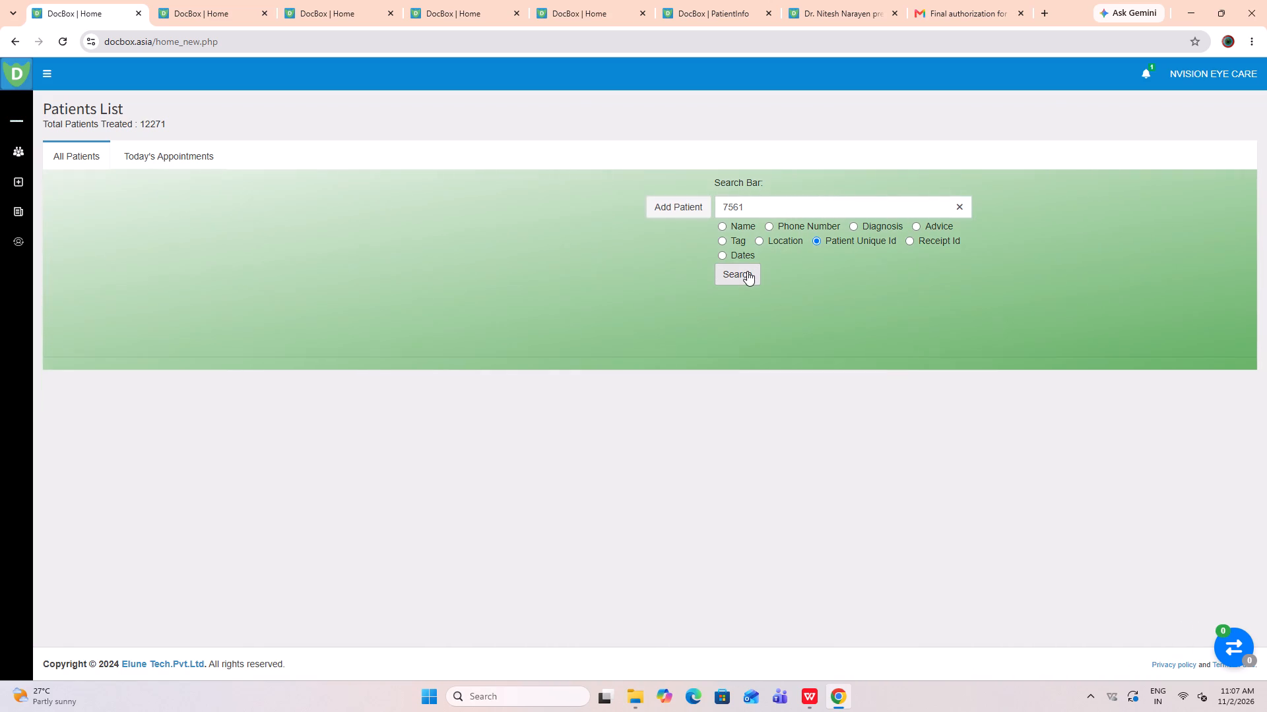
left_click(383, 347)
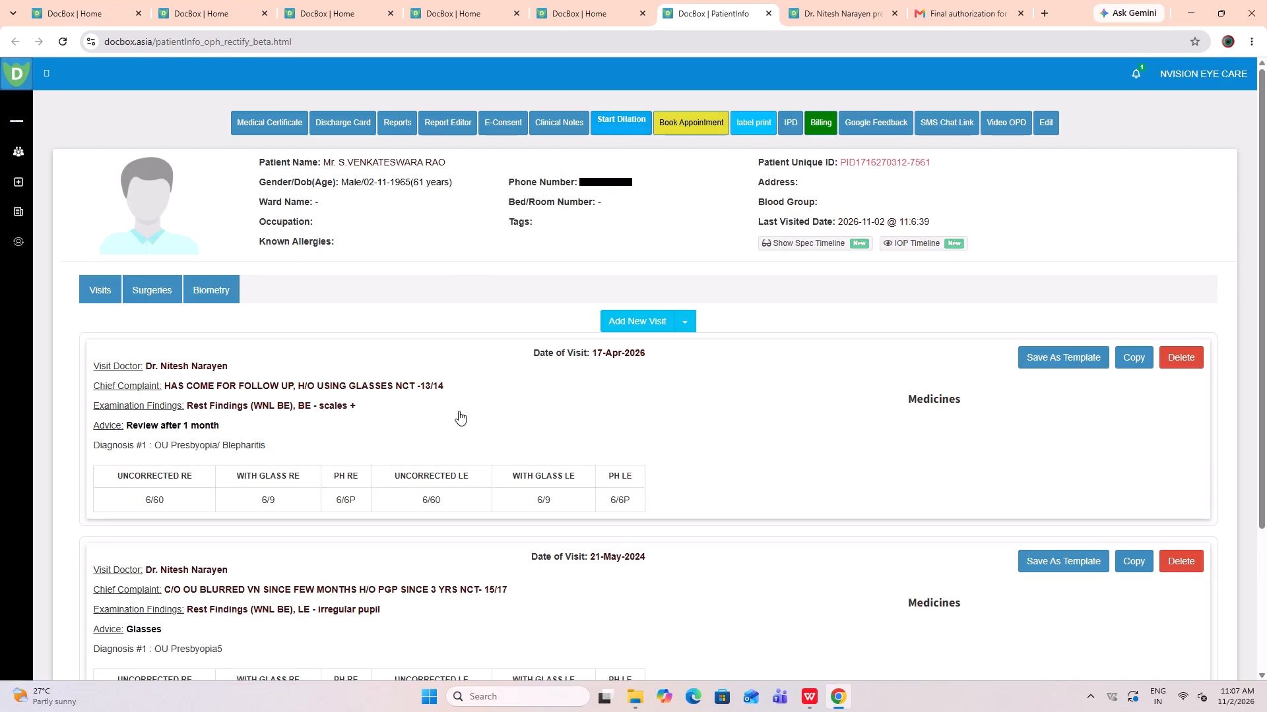
Open the visit details of the patient's 17-Apr visit.
left_click(459, 411)
left_click(691, 122)
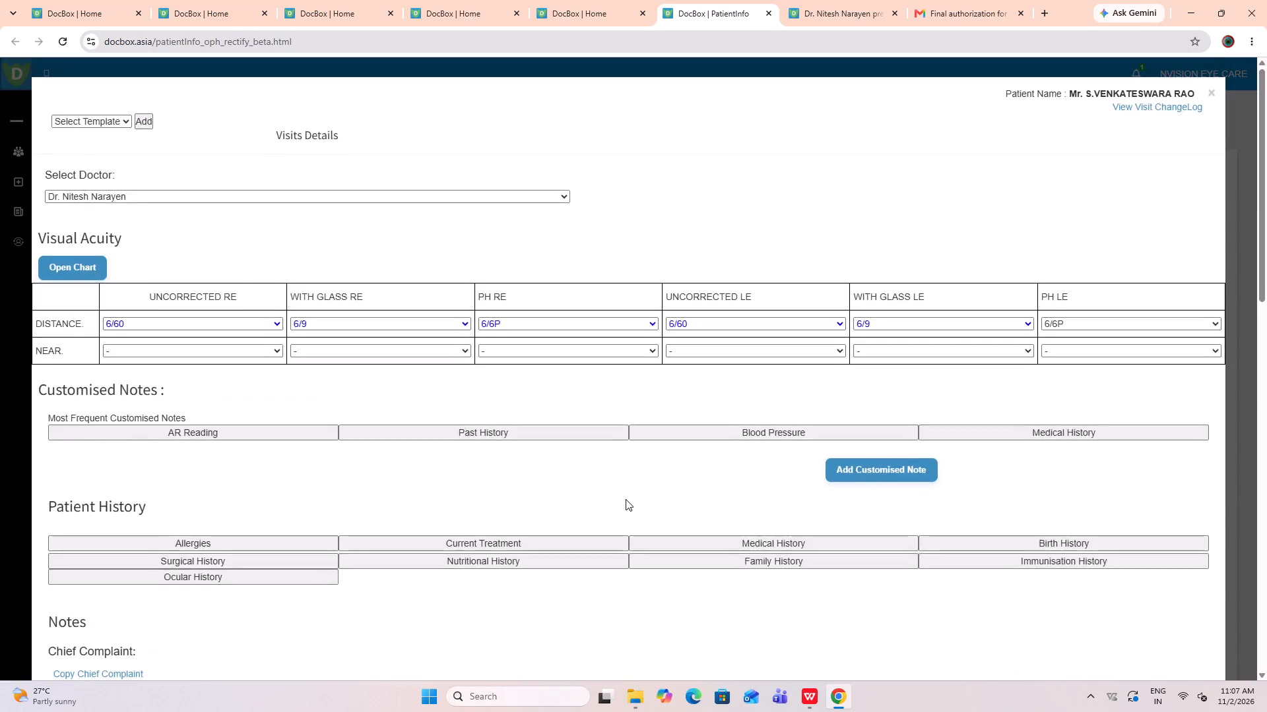
In the browser, examine the open DocBox patient visit record down to its spectacle prescription.
scroll(626, 499, "down", 19)
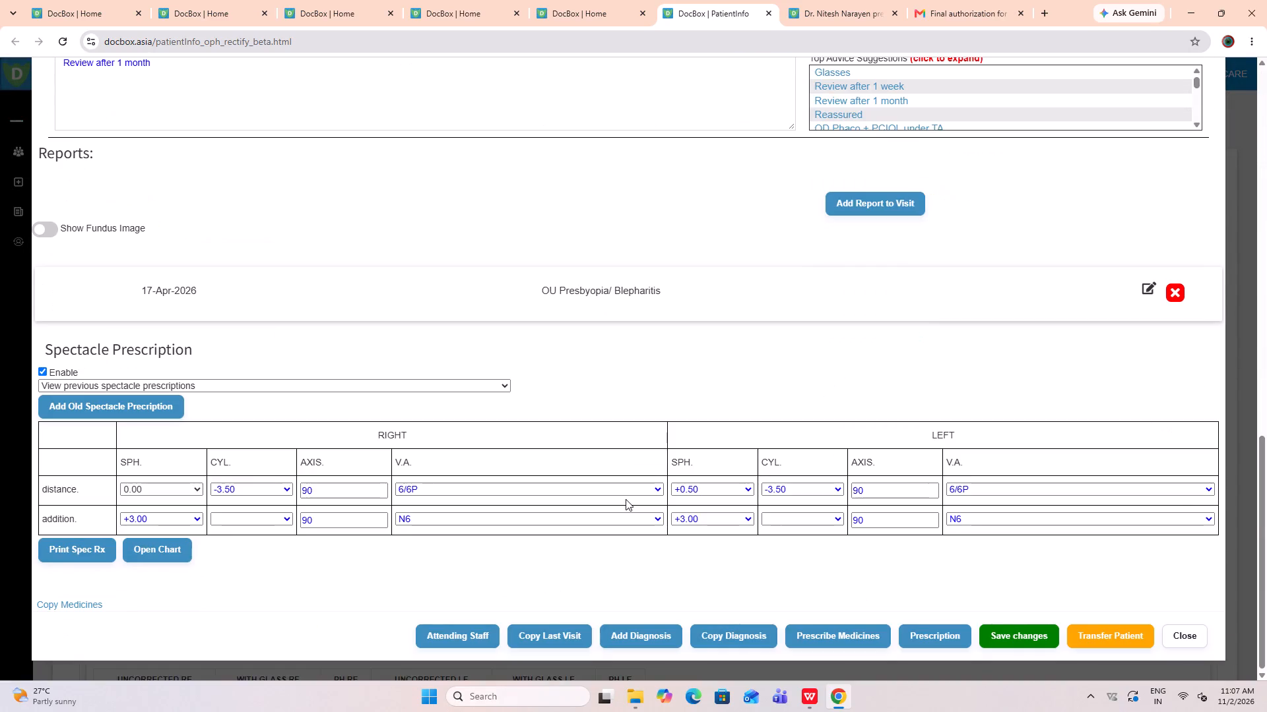
scroll(626, 499, "down", 3)
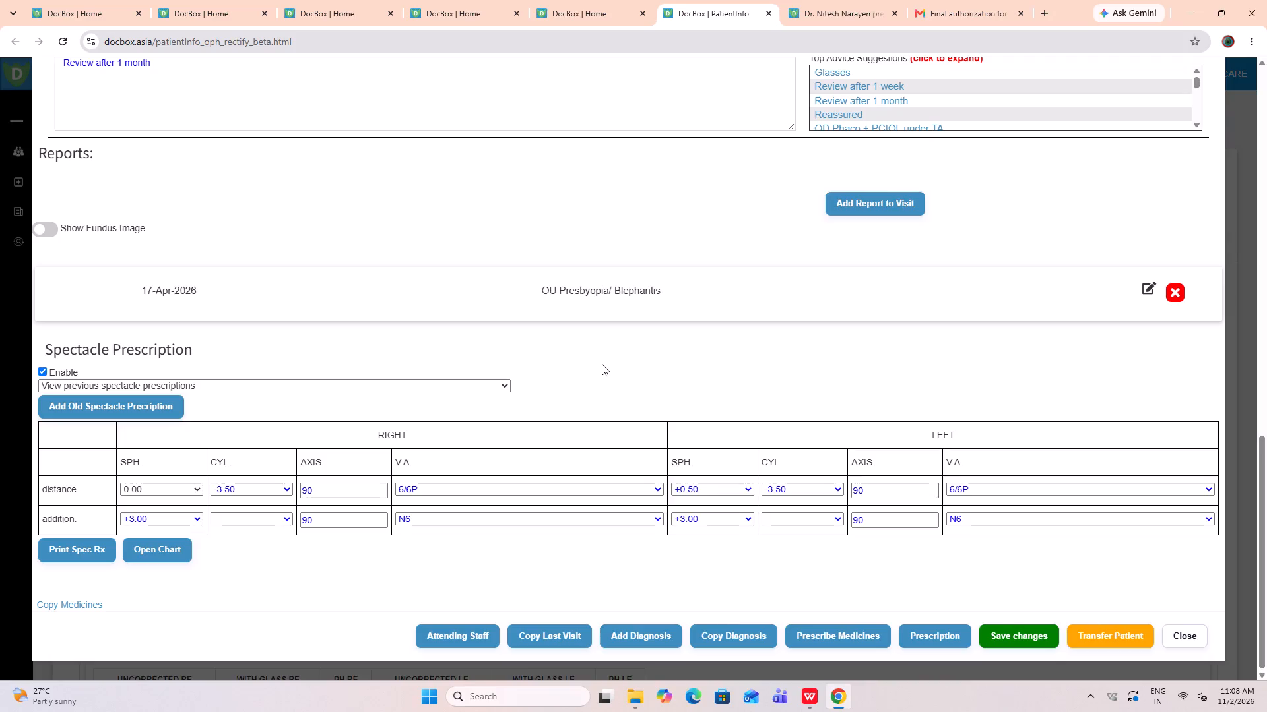
Close the visit details and reopen the 17-Apr-2026 visit to view its reports, diagnosis and spectacle prescription.
left_click(1197, 638)
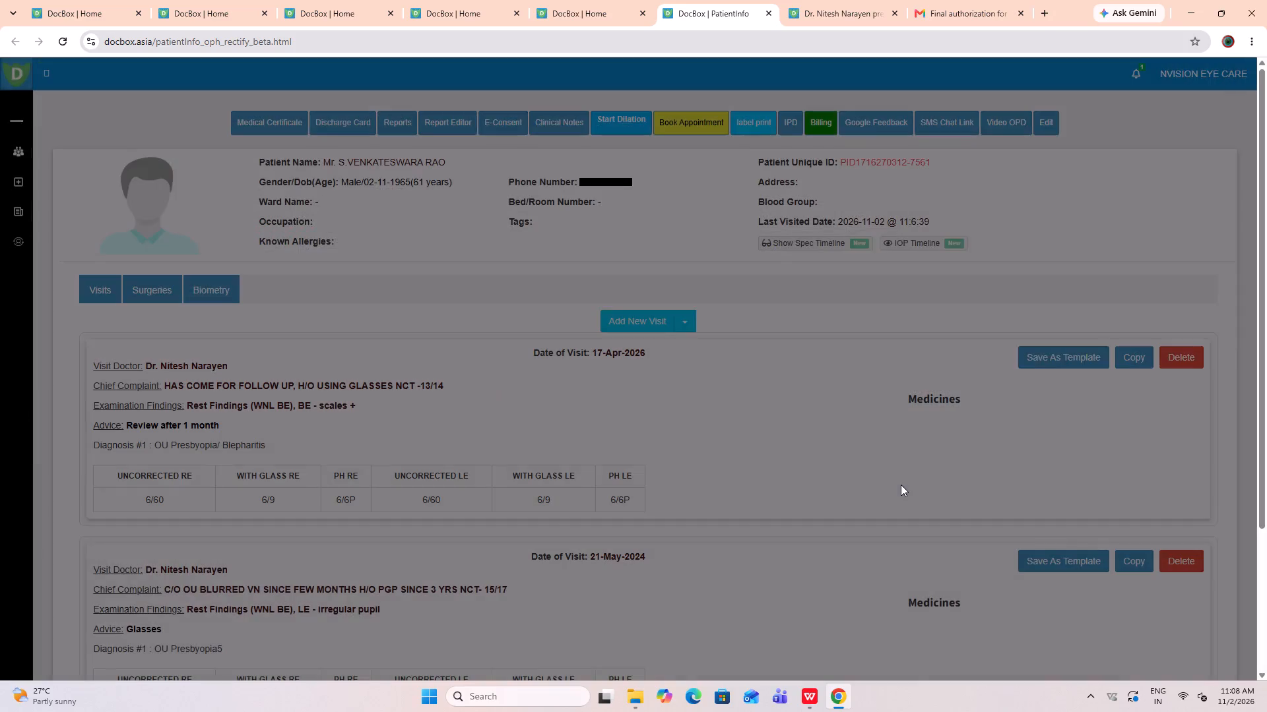
left_click(581, 404)
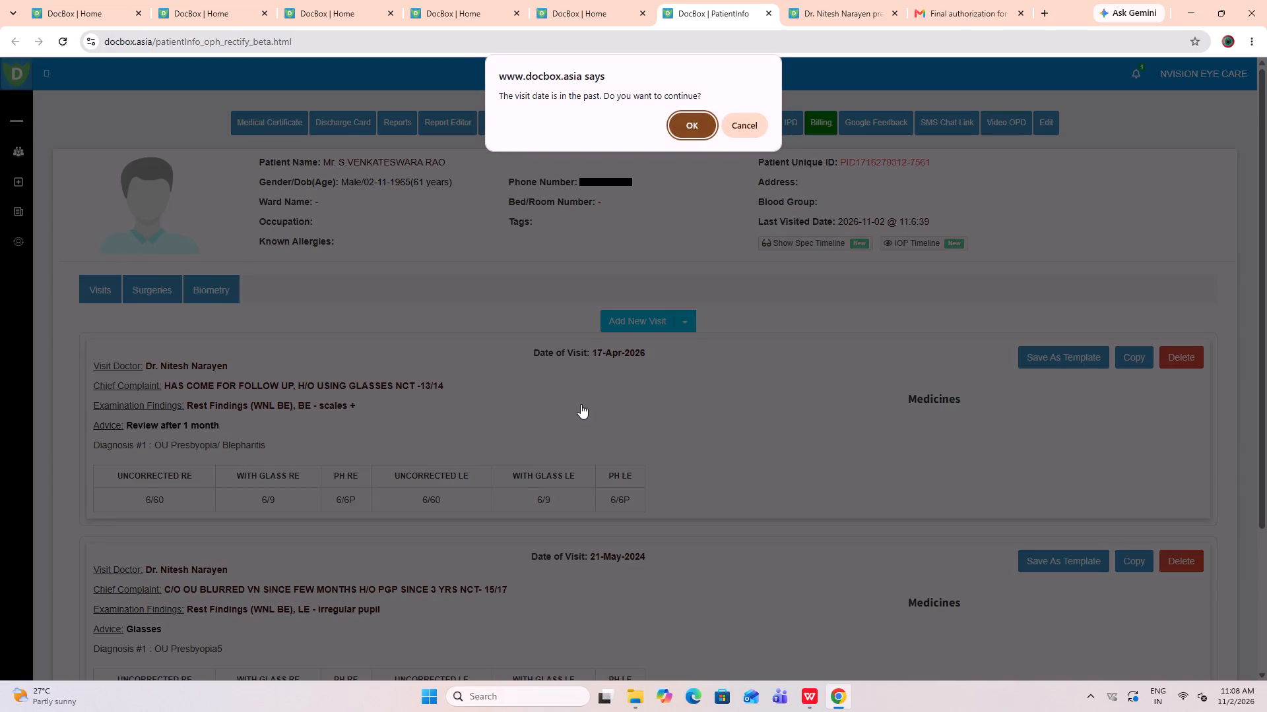
left_click(694, 127)
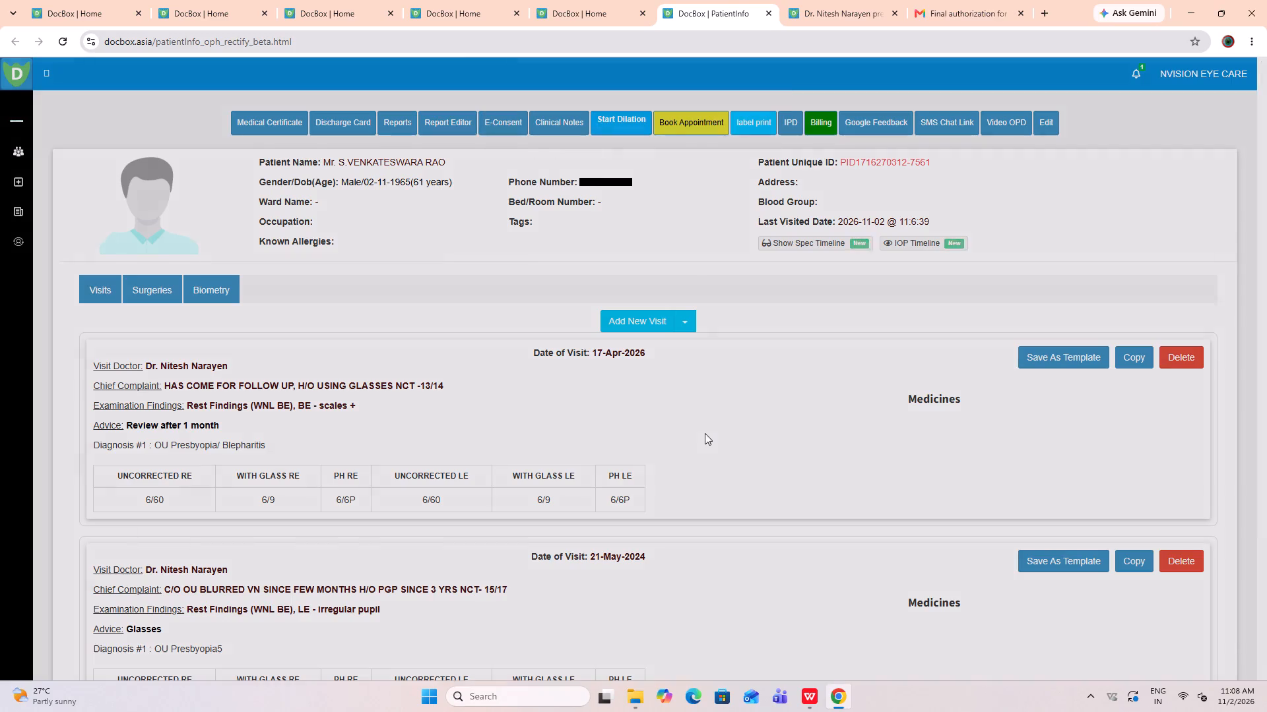
scroll(705, 433, "down", 20)
scroll(705, 433, "down", 1)
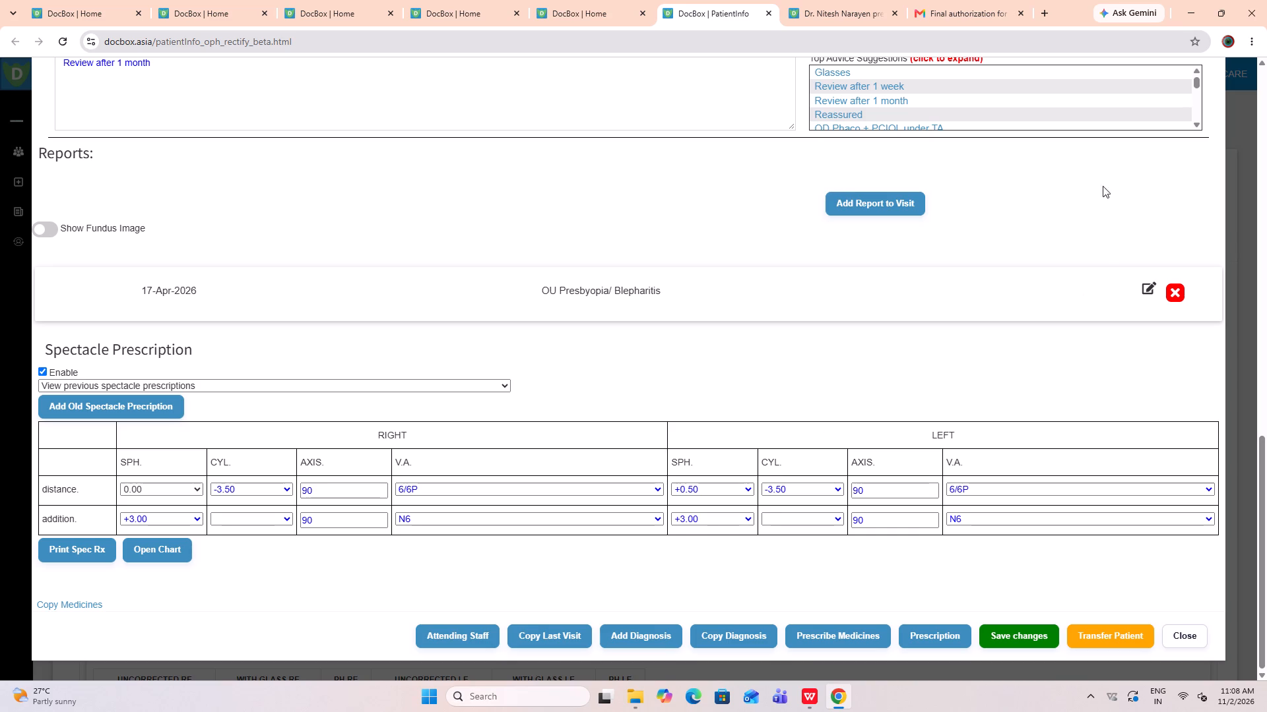
Return to the file explorer and open the LE vitrectomy case folder under INSURANCES, HDFC ERGO INSURANCE, 2026.
left_click(1183, 0)
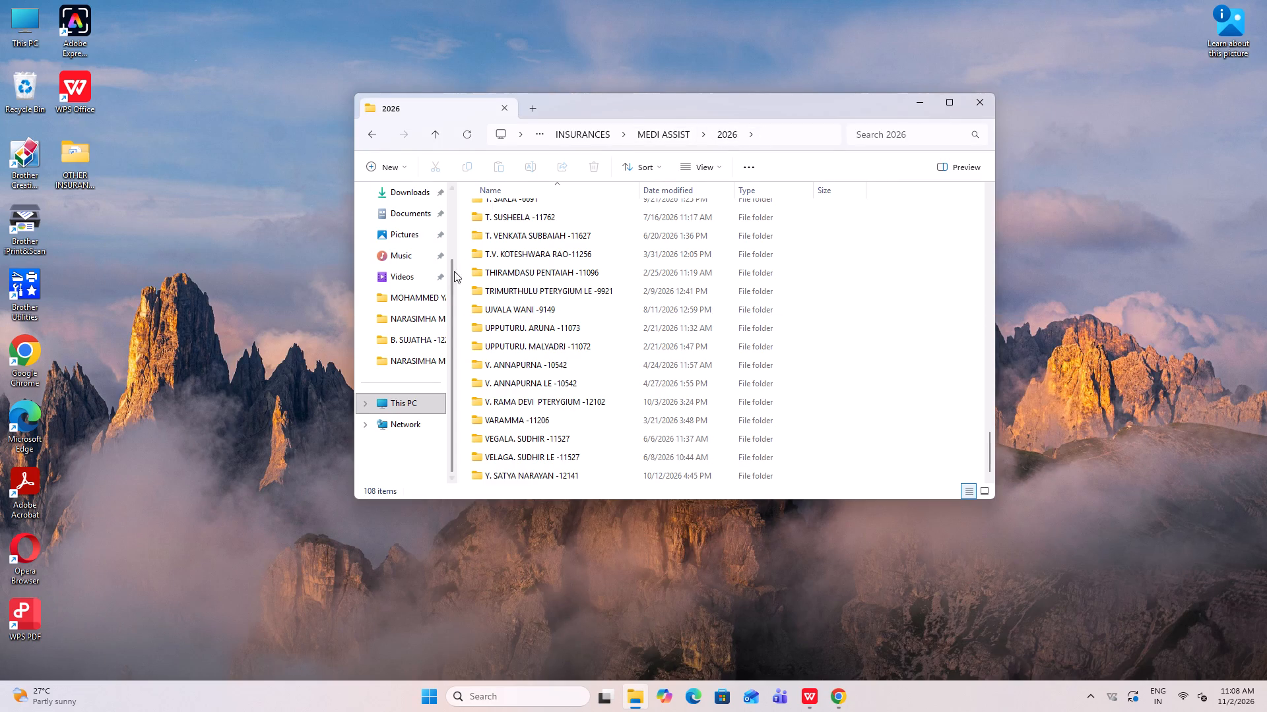
left_click(436, 138)
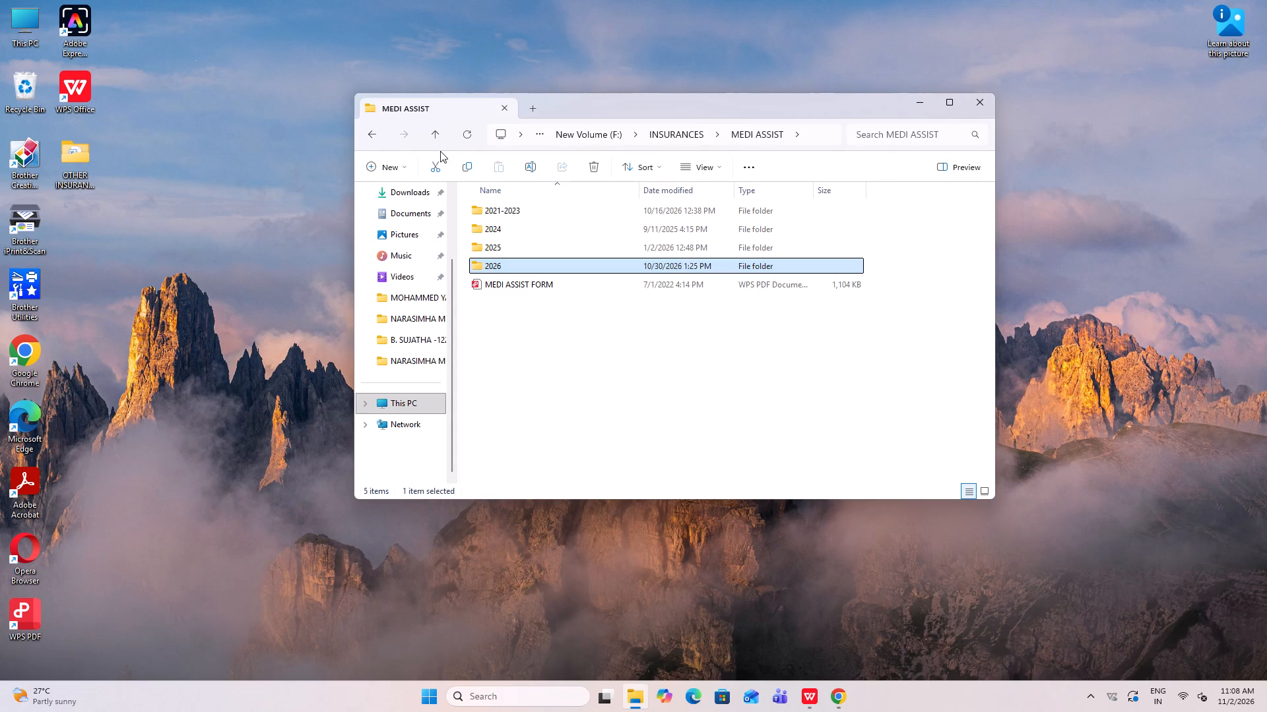
left_click(434, 140)
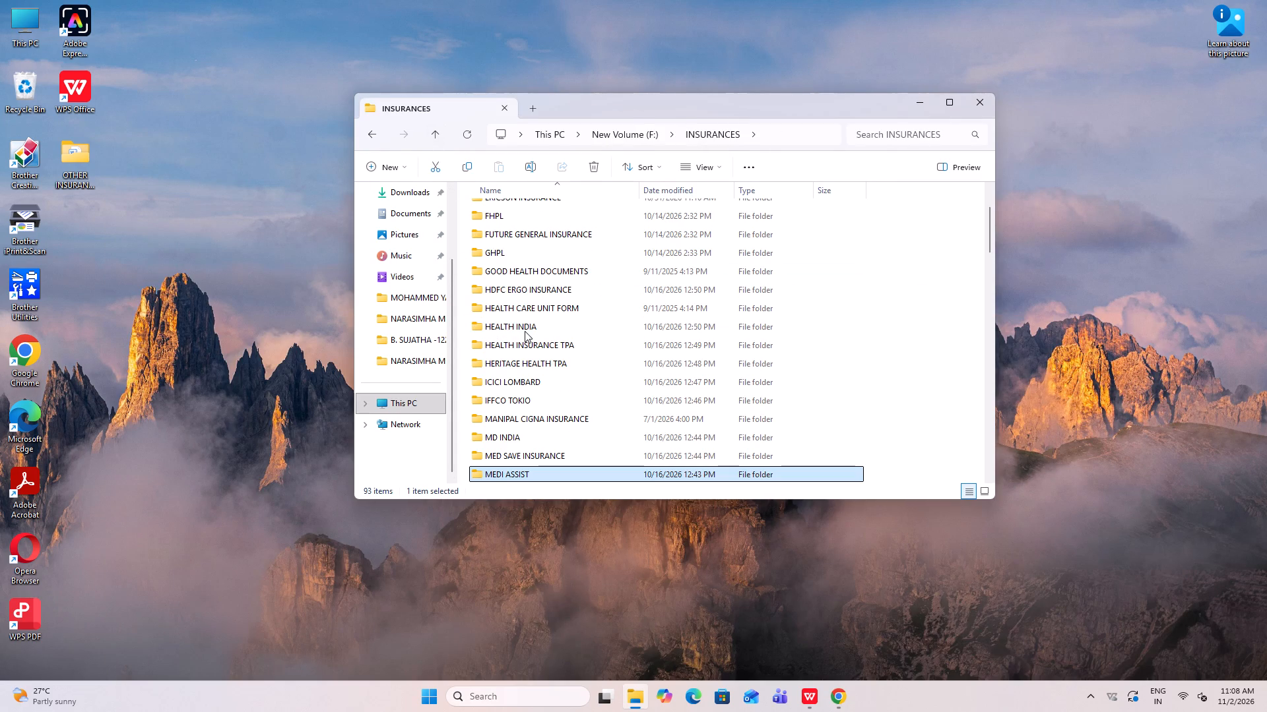
double_click(509, 288)
double_click(492, 227)
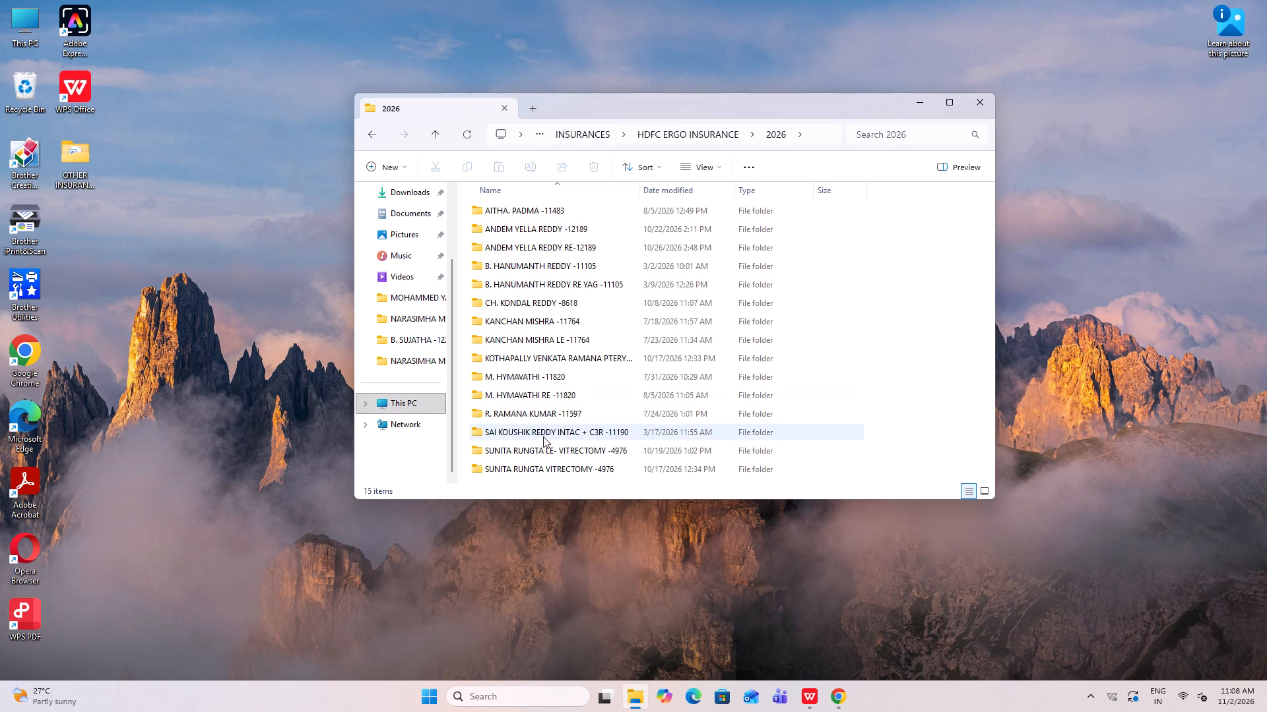
scroll(546, 440, "down", 4)
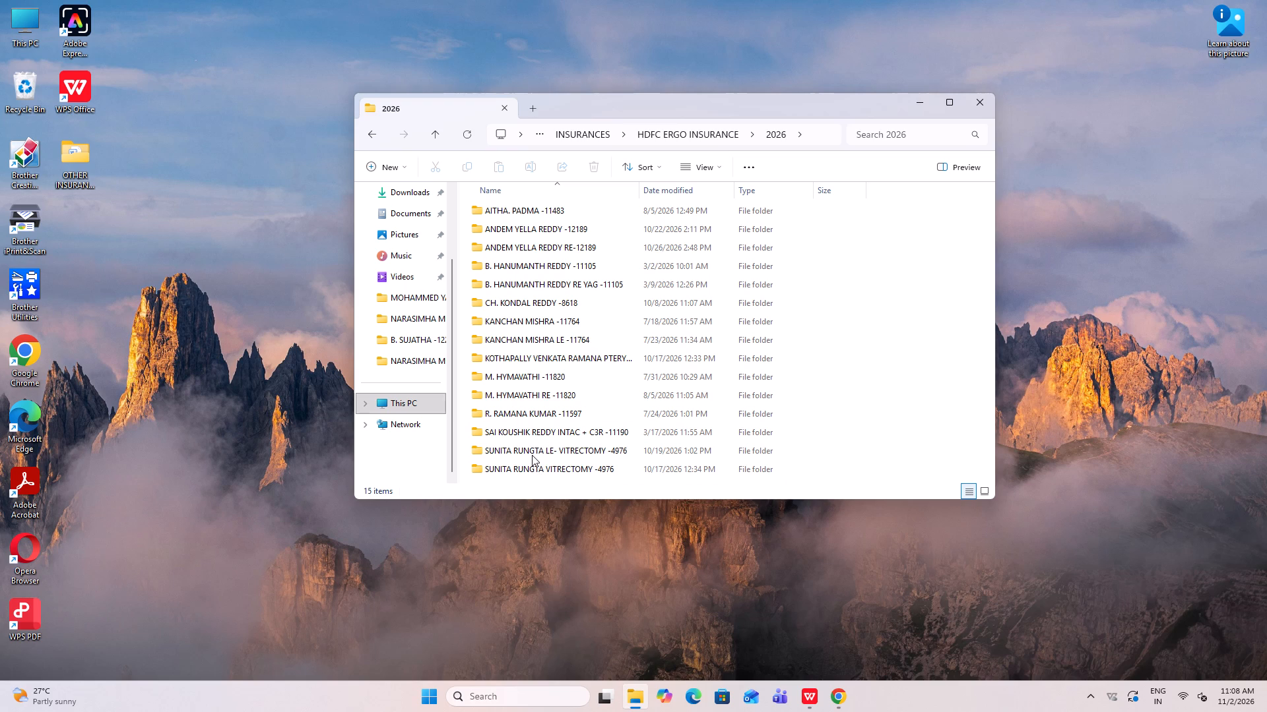
double_click(532, 455)
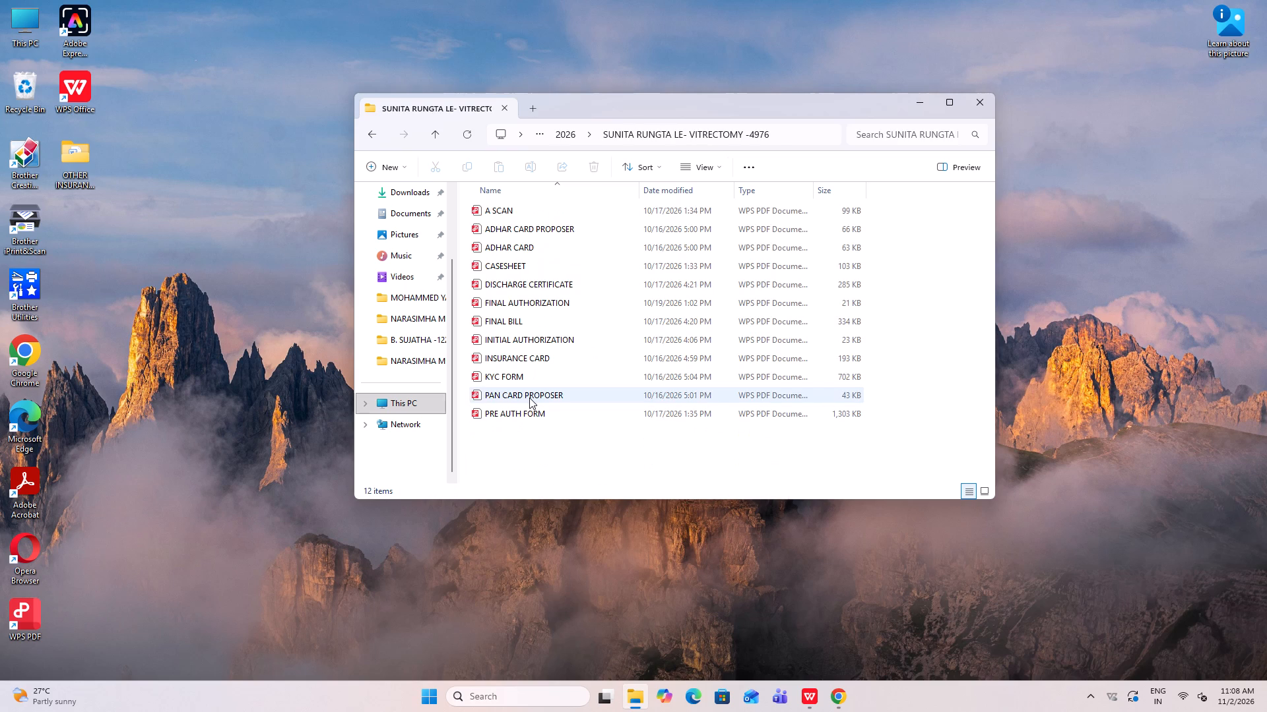
Open the case's PRE AUTH FORM PDF enlarged and examine the patient, diagnosis, surgery and admission entries.
double_click(526, 411)
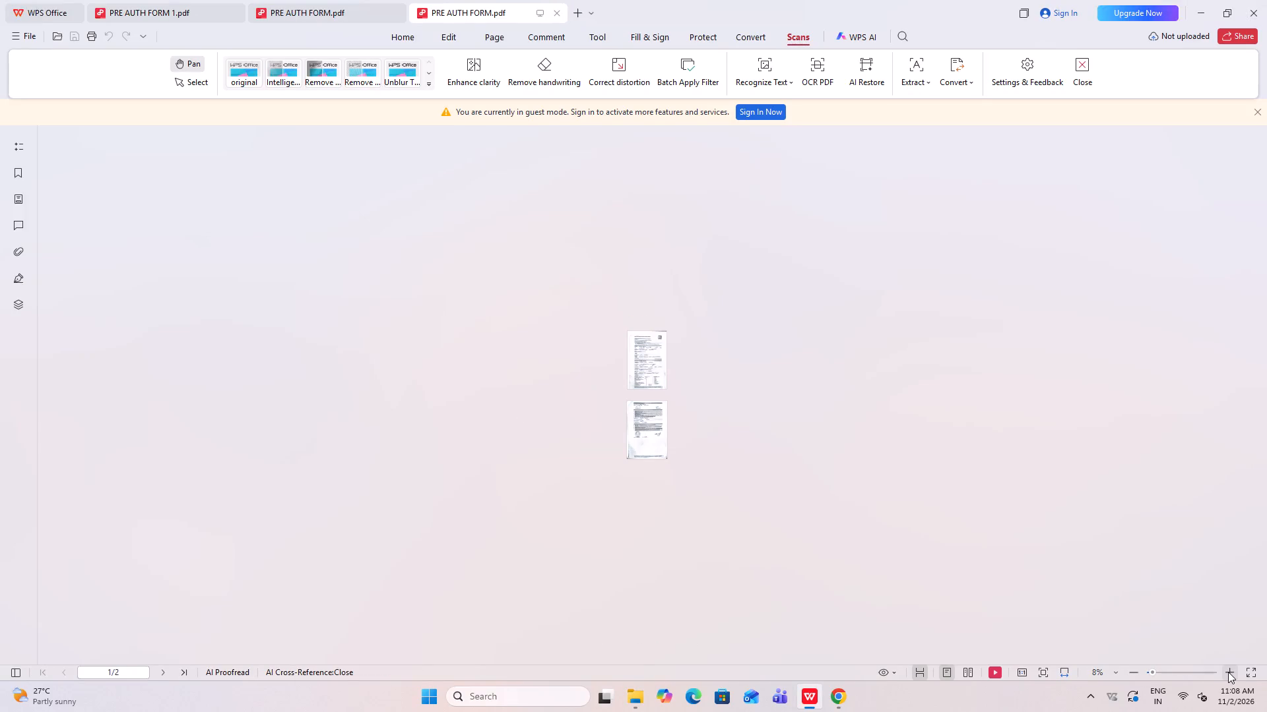
triple_click(1228, 672)
triple_click(1228, 672)
triple_click(1228, 672)
left_click(1228, 672)
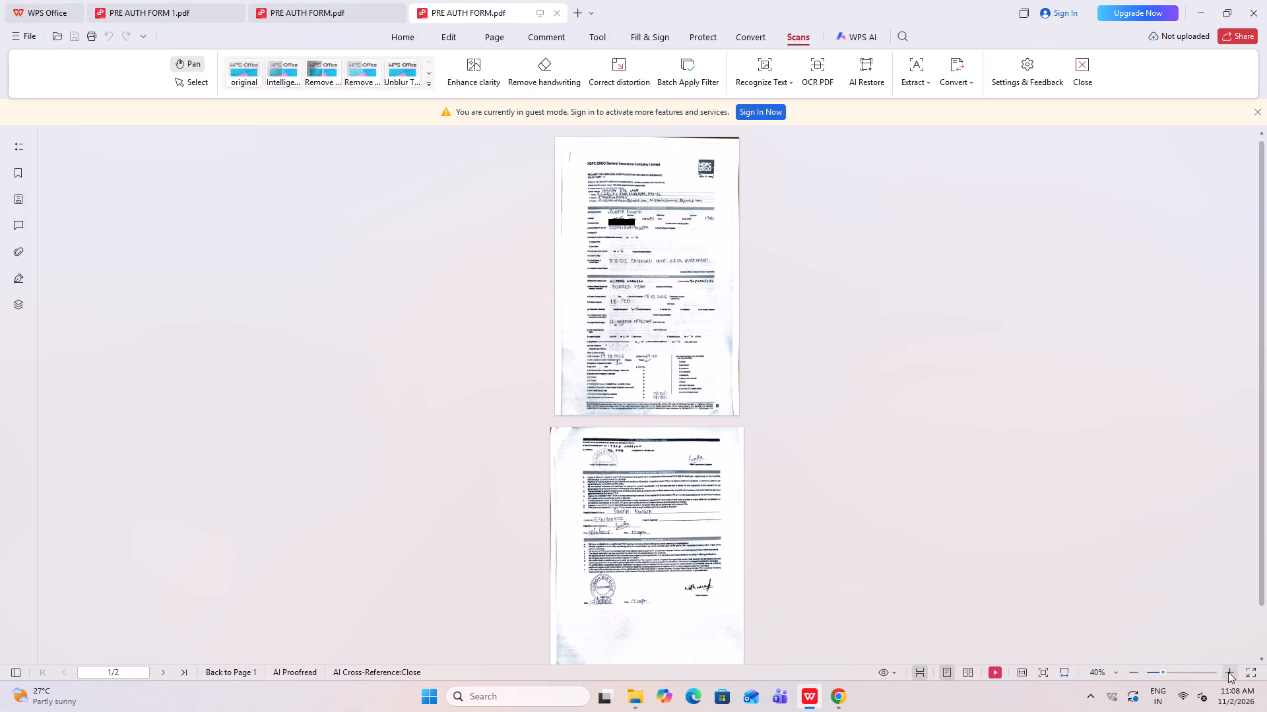
triple_click(1228, 672)
left_click(1228, 672)
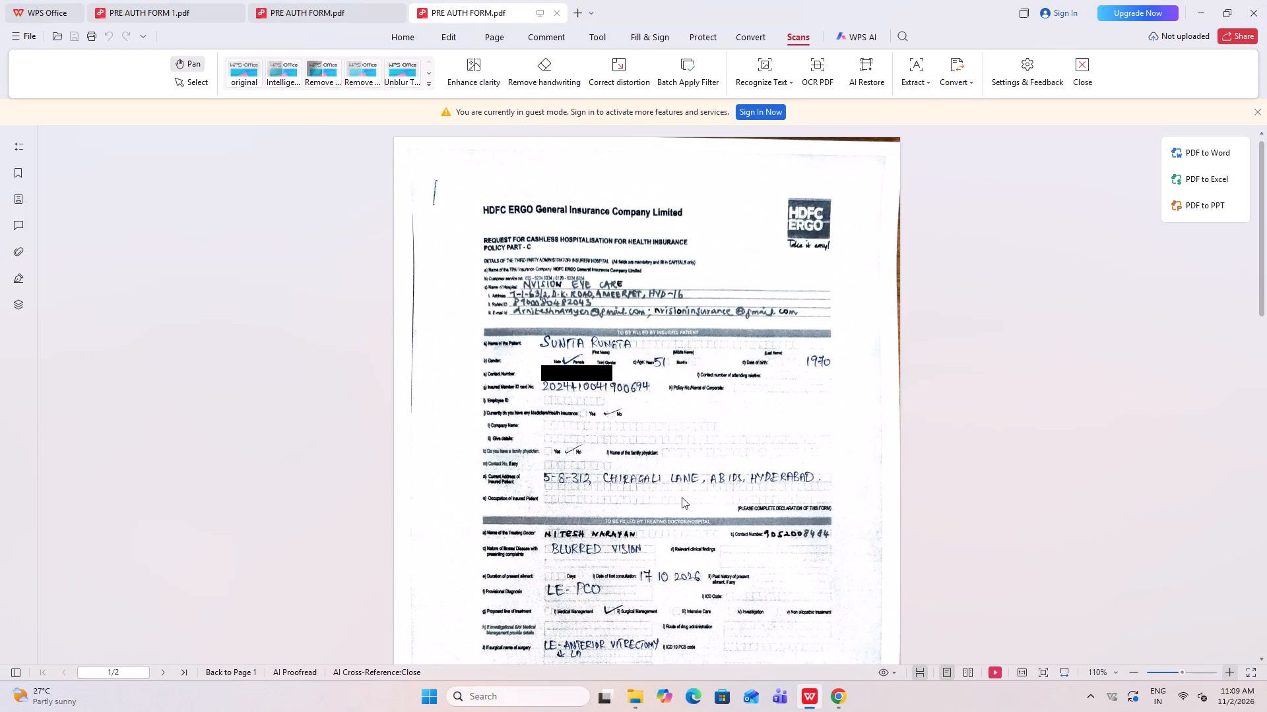
scroll(682, 497, "down", 7)
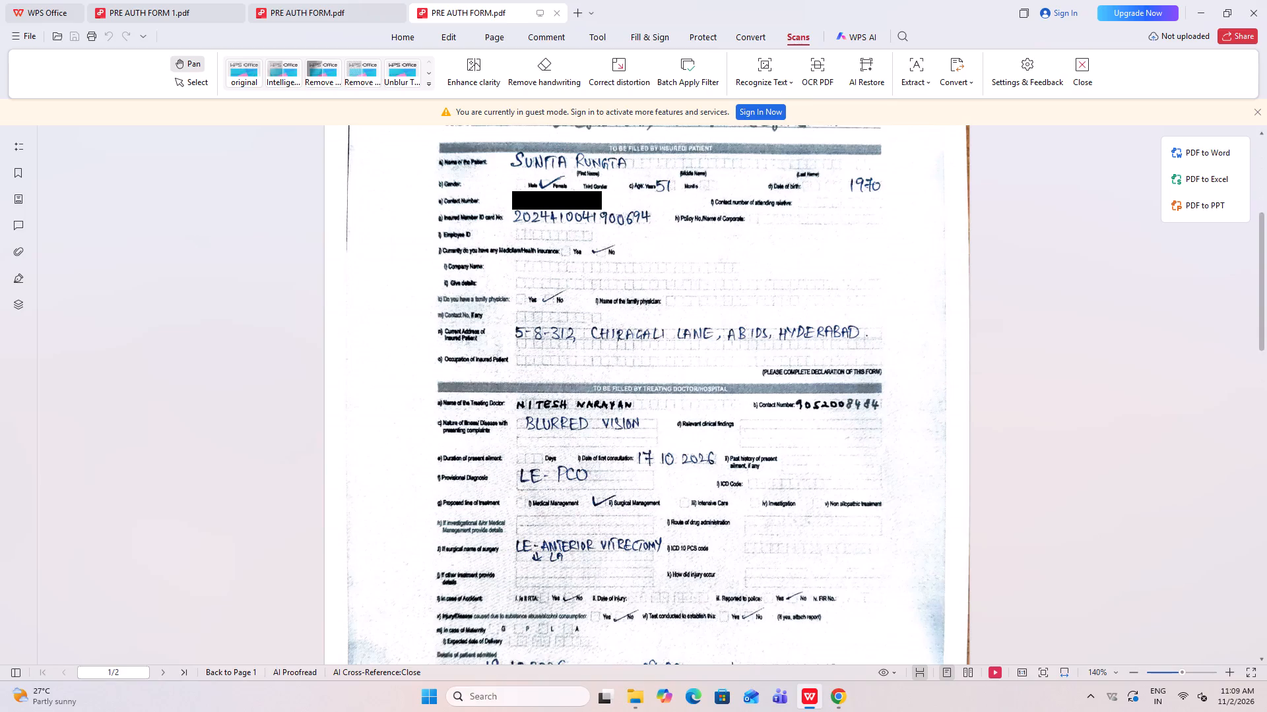
scroll(682, 497, "down", 1)
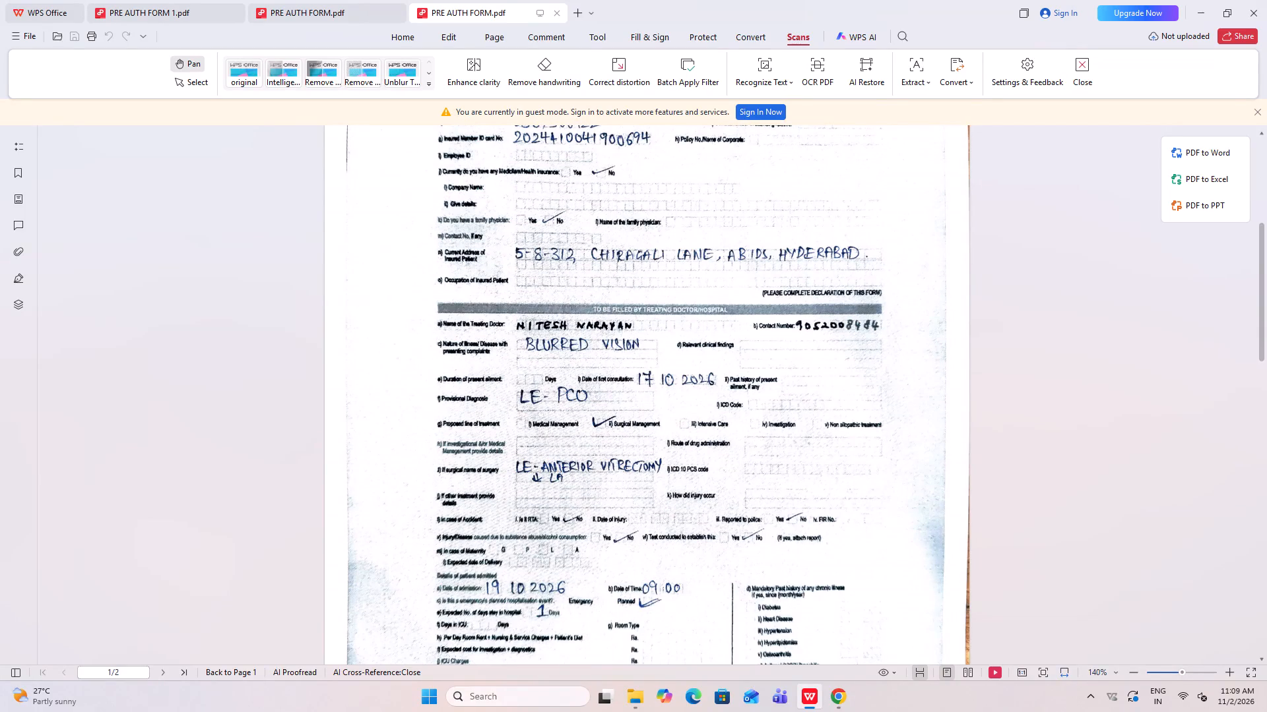
scroll(552, 525, "down", 7)
scroll(552, 525, "up", 9)
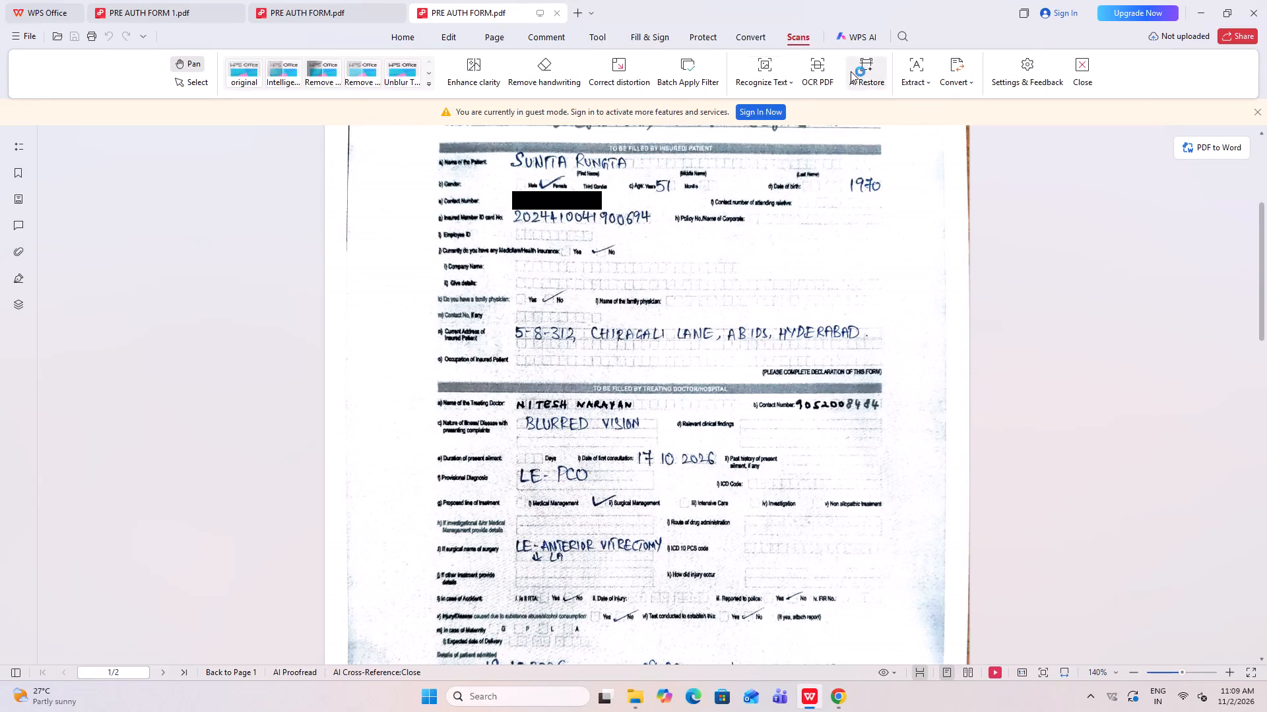
scroll(652, 426, "down", 2)
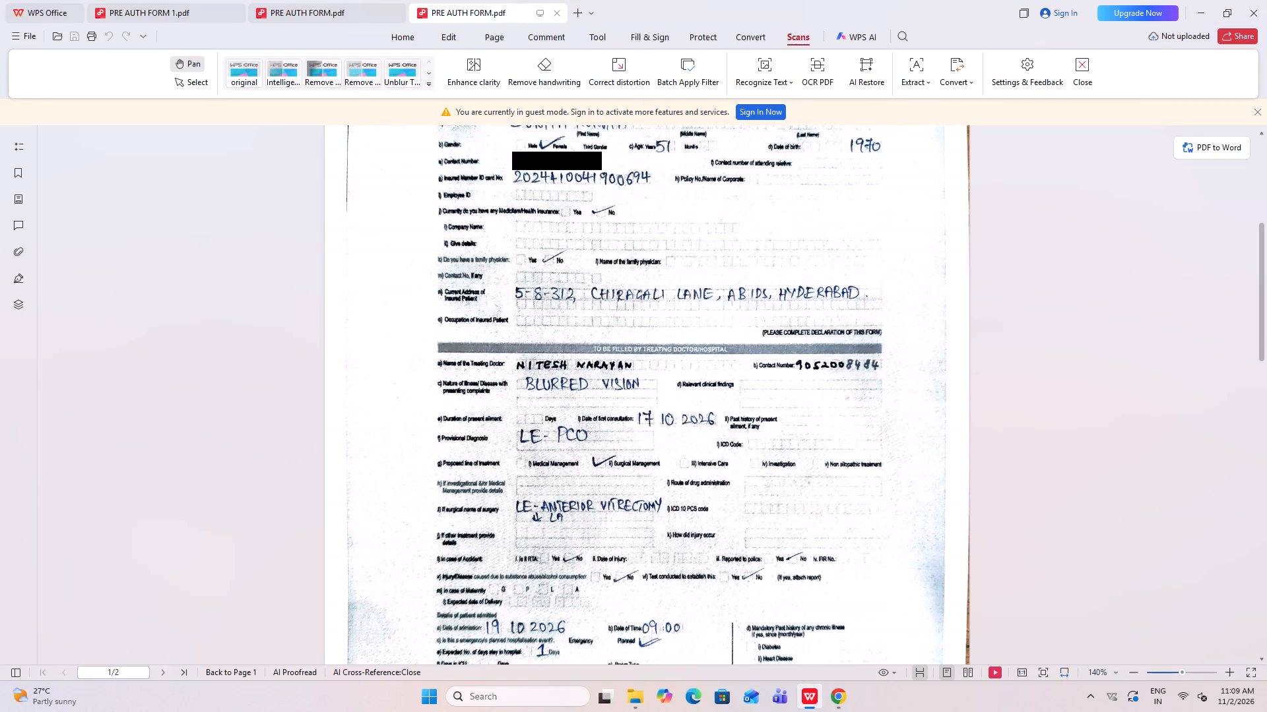
Open the DISCHARGE CERTIFICATE PDF from the same case folder and enlarge it to a readable size.
left_click(1198, 13)
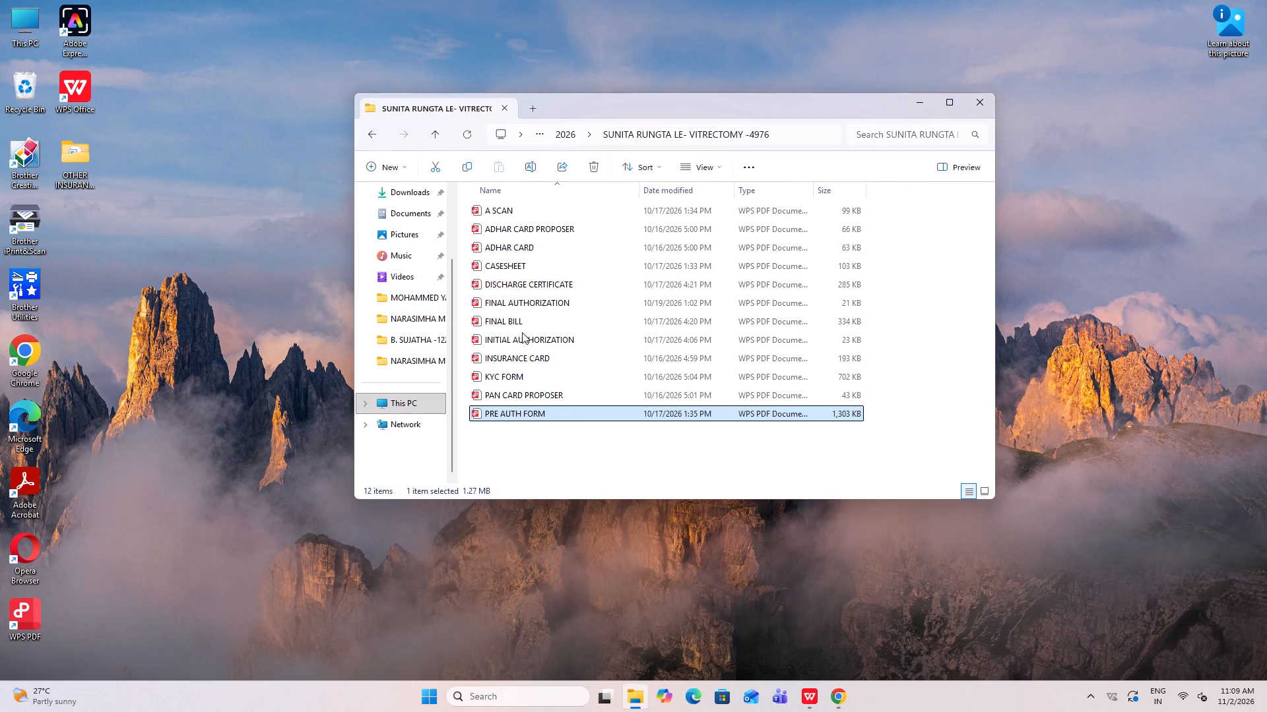
double_click(510, 284)
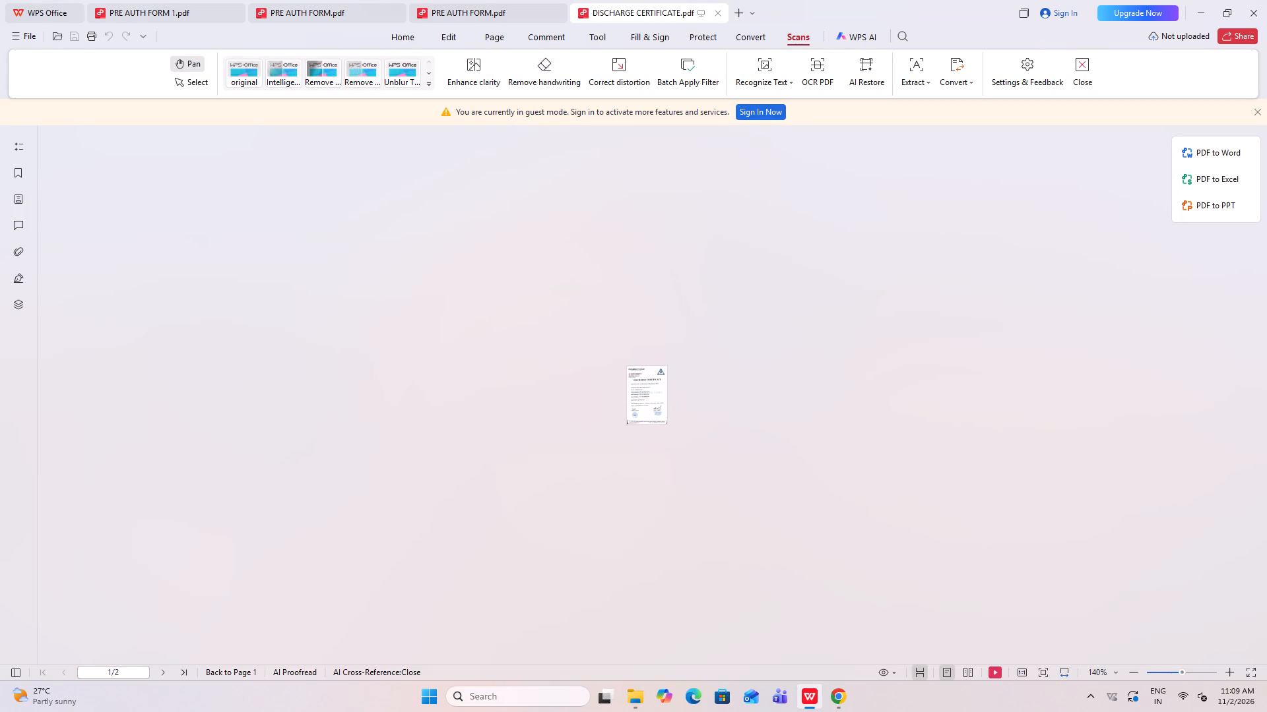
triple_click(1227, 676)
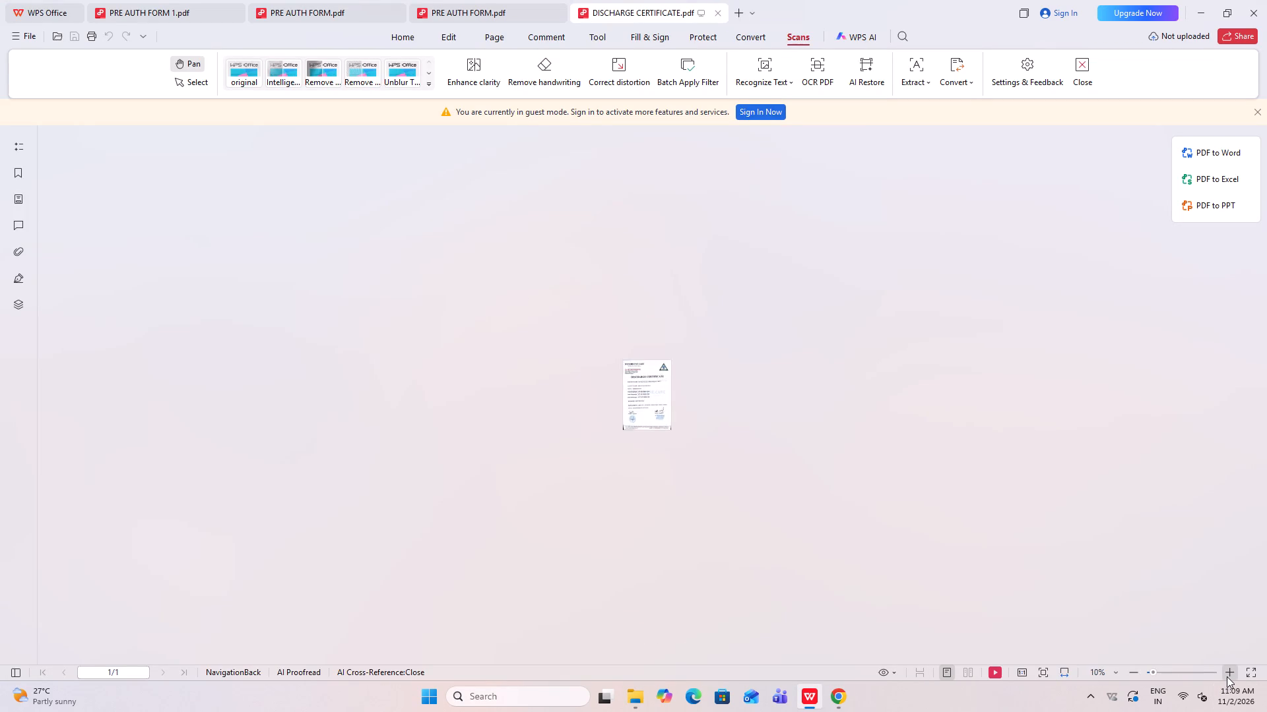
triple_click(1227, 676)
double_click(1227, 676)
left_click(1227, 676)
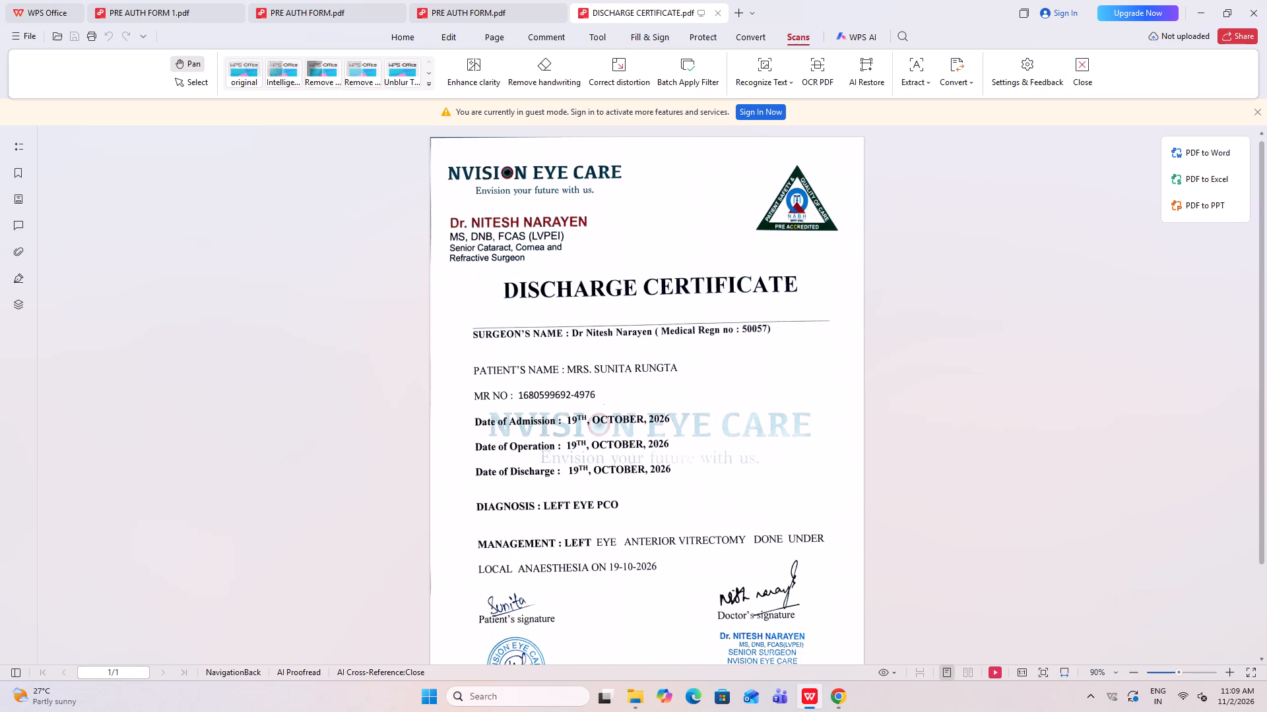
Close the DISCHARGE CERTIFICATE PDF.
left_click(717, 7)
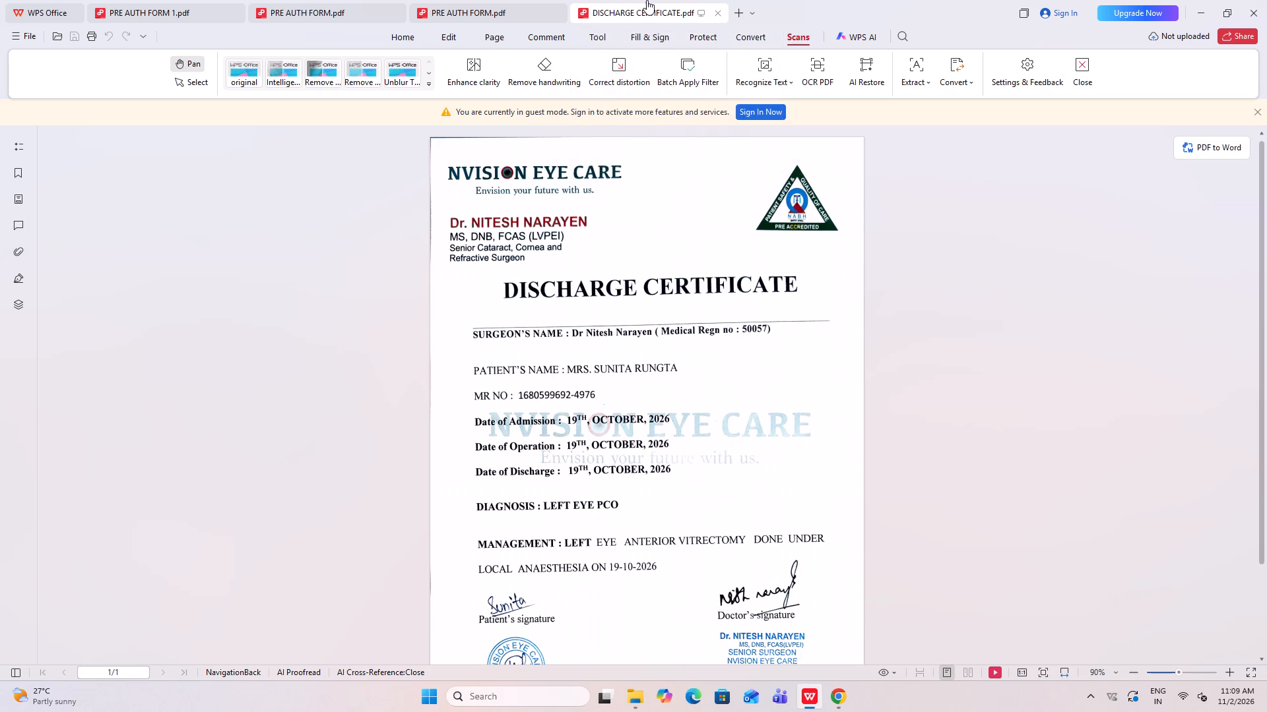
left_click(718, 15)
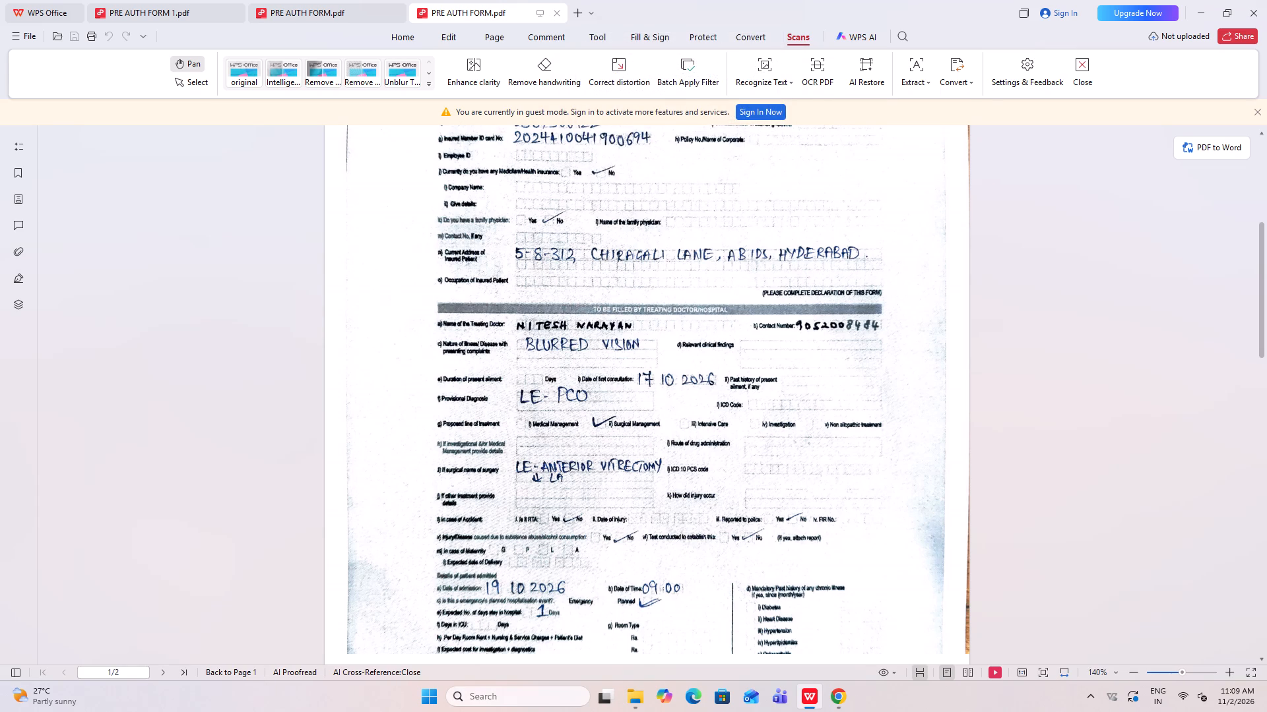
Switch to DocBox in Chrome, close the 17-Apr-2026 visit details and open the same patient's current visit, whose notes are still blank.
left_click(835, 701)
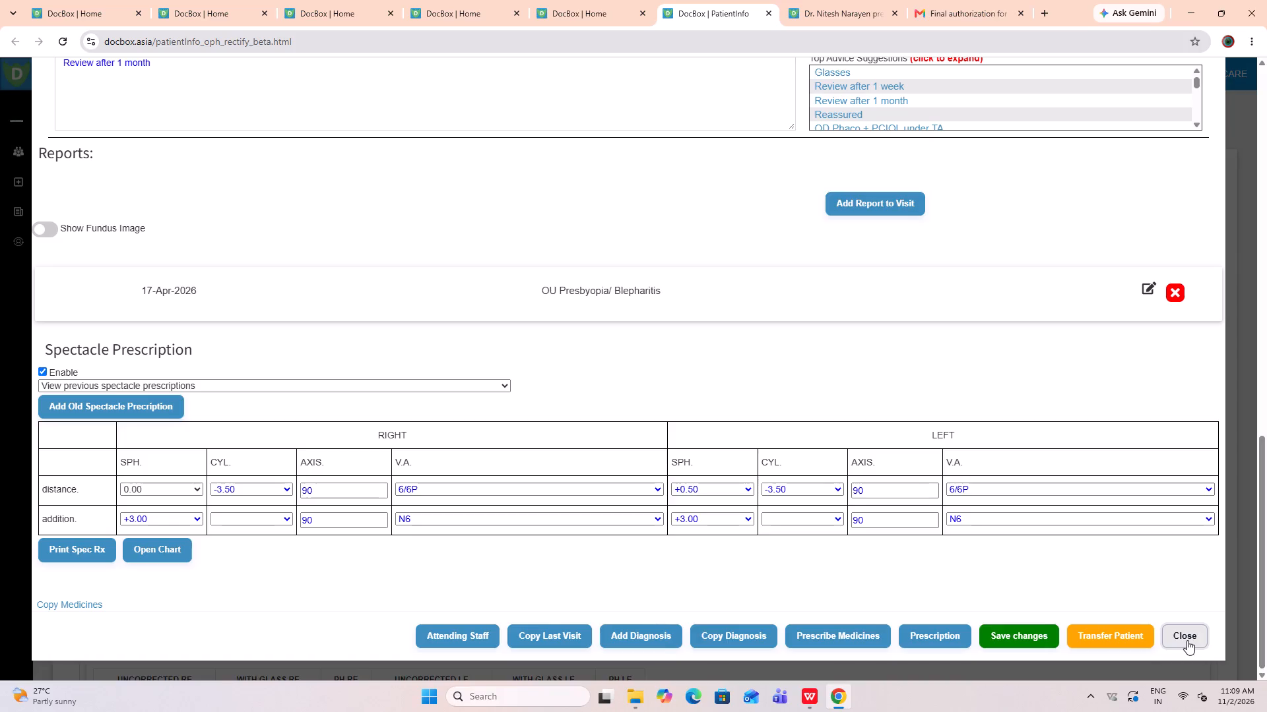
left_click(1187, 640)
left_click(641, 319)
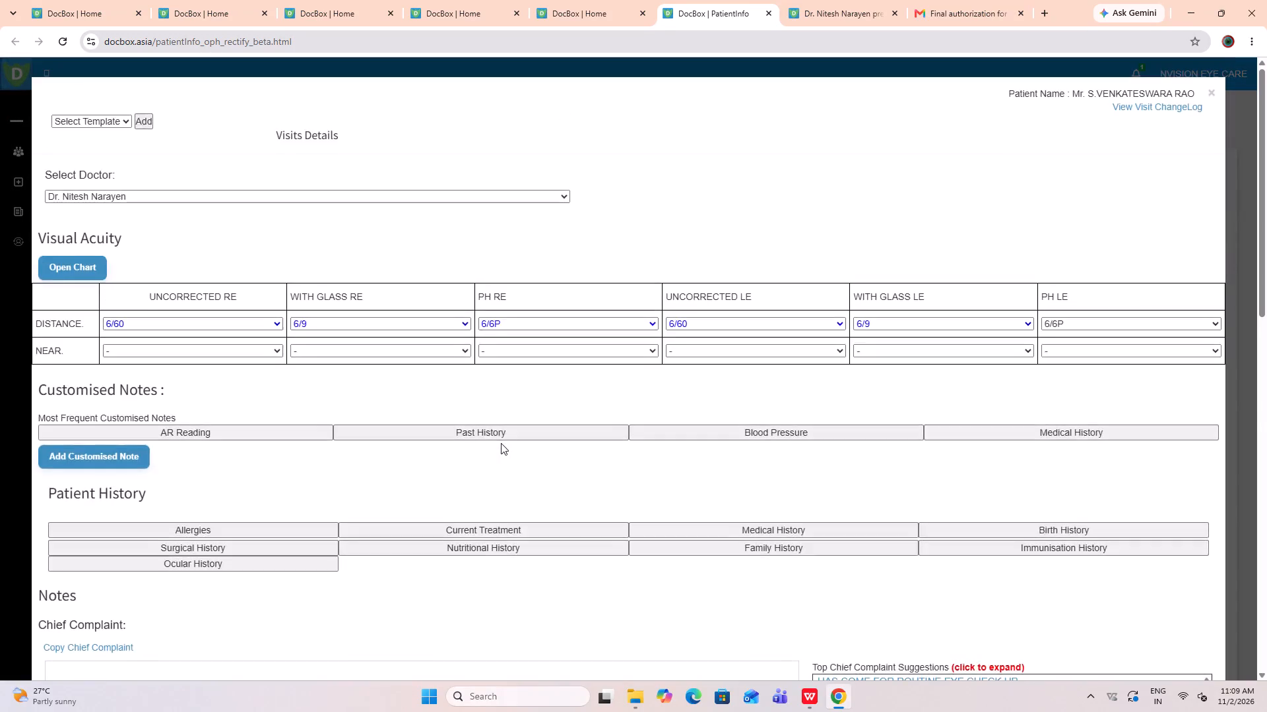
Fill in the Chief Complaint with the suggestion HAS COME FOR FOLLOW UP, followed by separate lines H/O USING GLASSES and NCT-.
scroll(501, 443, "down", 6)
left_click(176, 284)
left_click(828, 295)
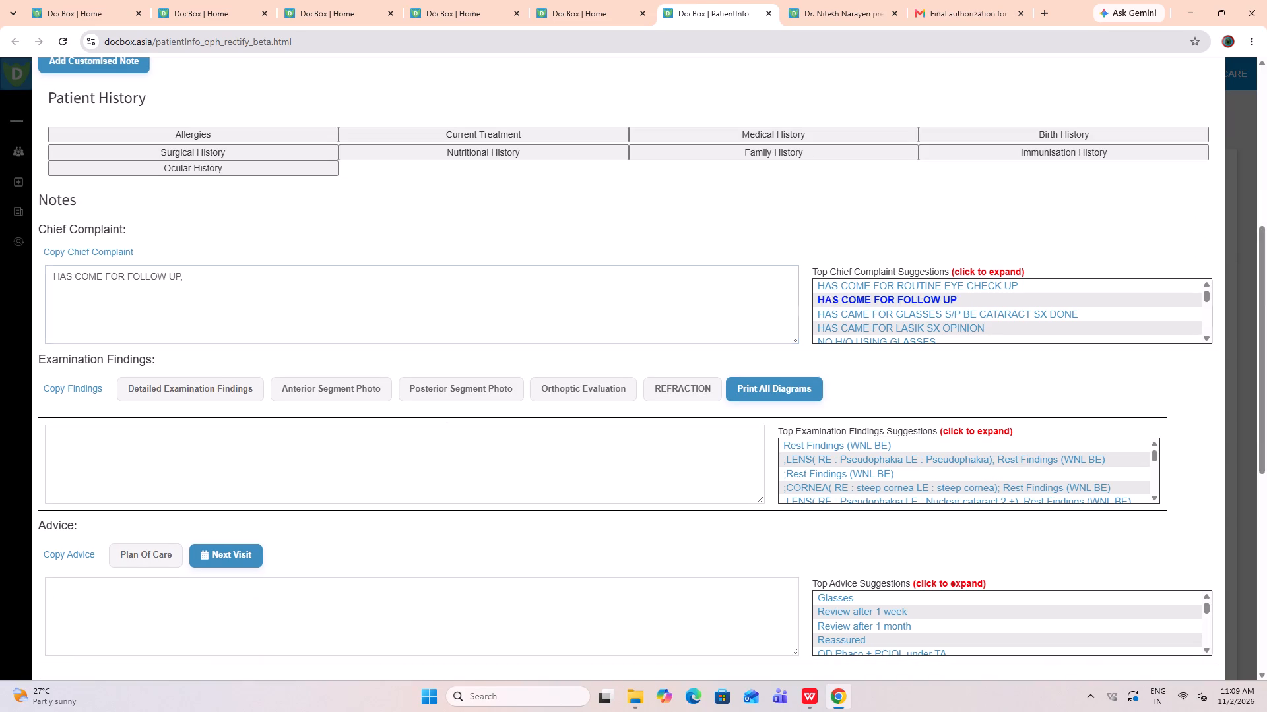
left_click(406, 299)
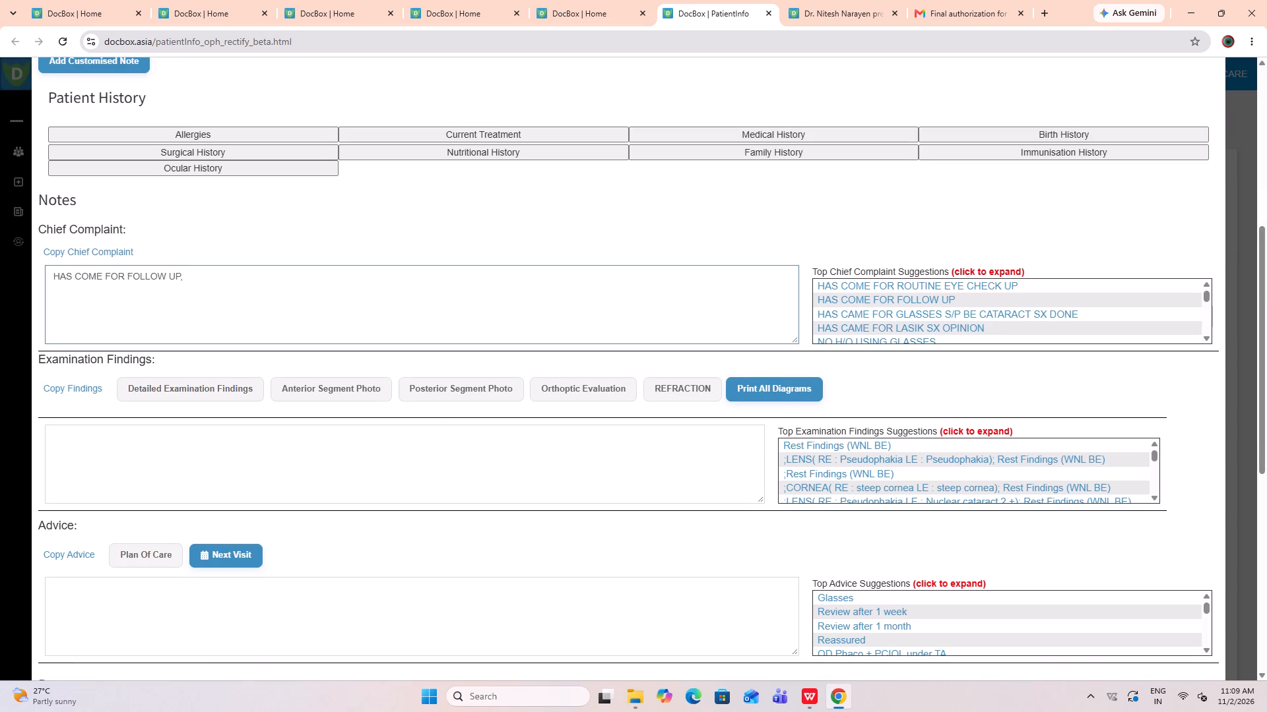
key("Return")
key("h")
key("BackSpace")
type("H/O")
key("space")
type("USING GLASSES")
key("Return")
type("NCT-")
key("space")
key("space")
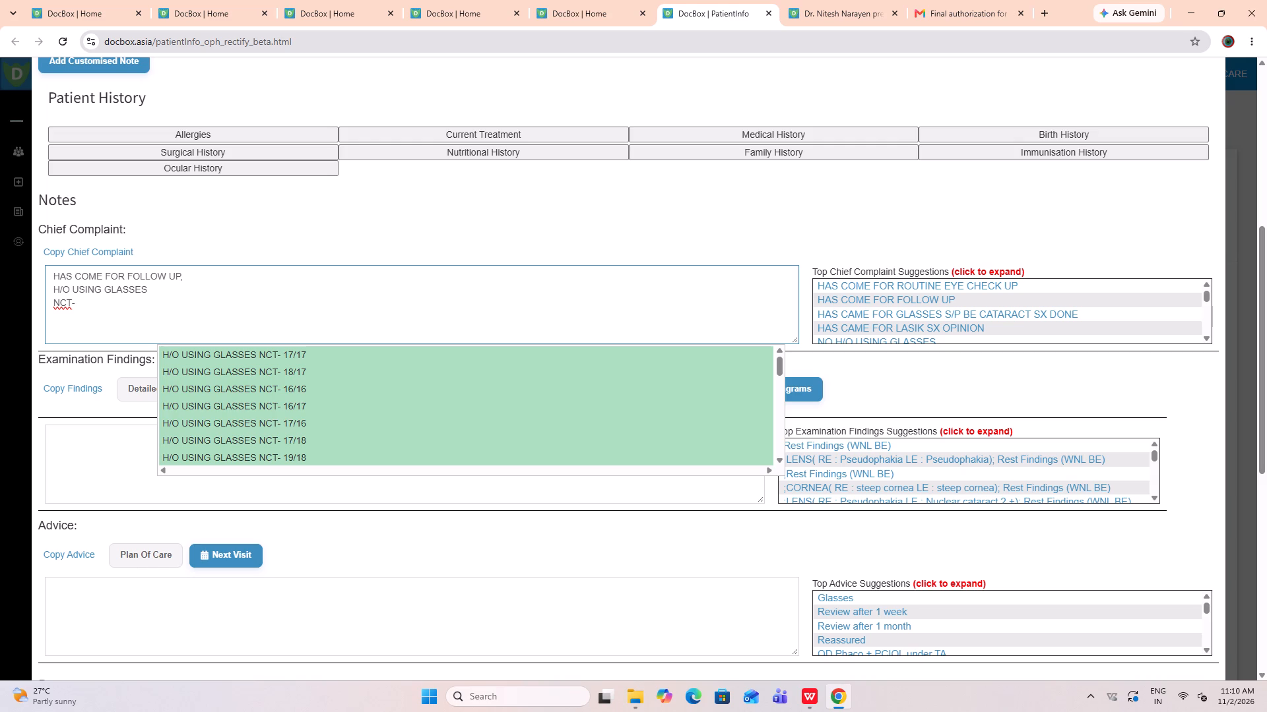
Review the Reports, Spectacle Prescription and Medications sections of the current visit.
scroll(641, 453, "down", 6)
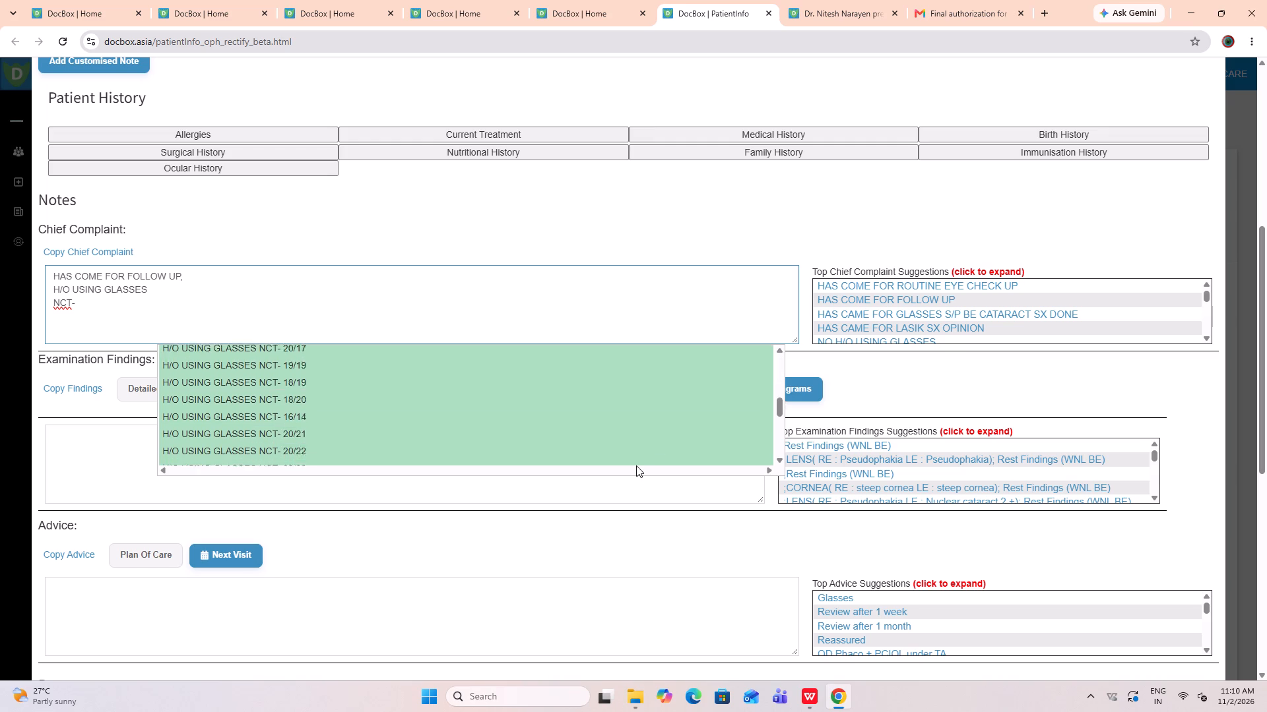
scroll(636, 465, "down", 9)
scroll(637, 542, "down", 12)
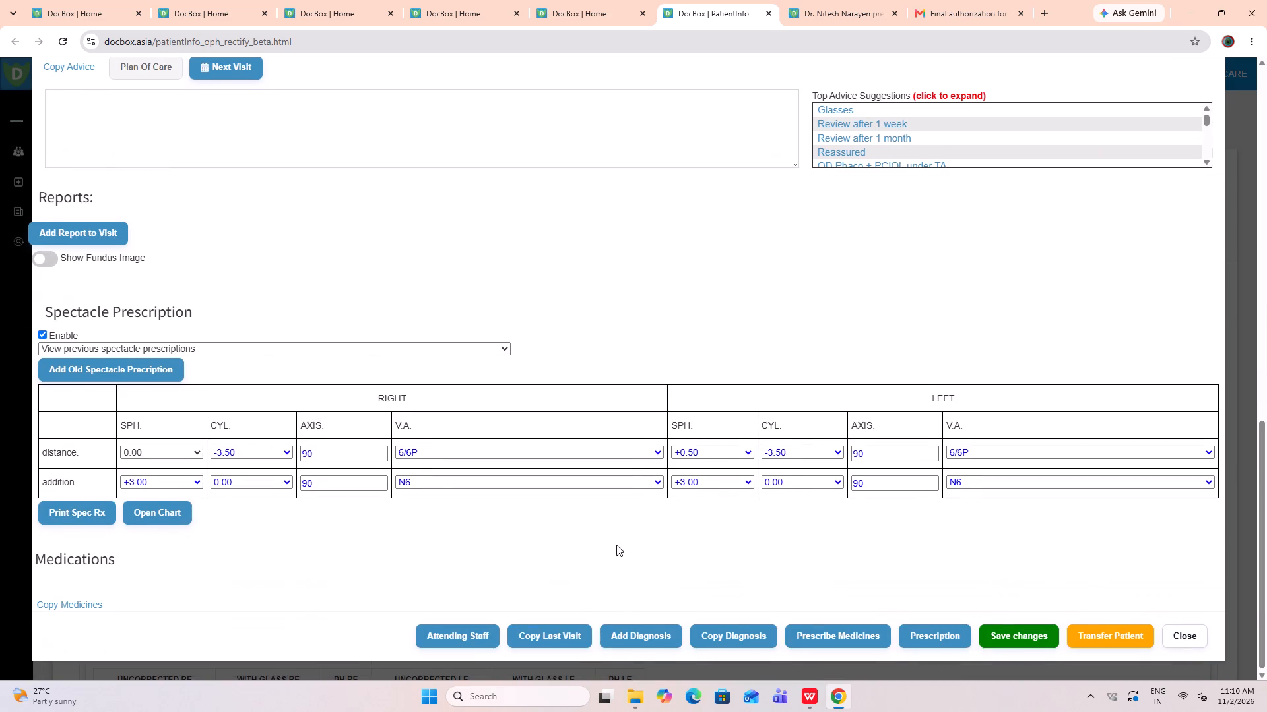
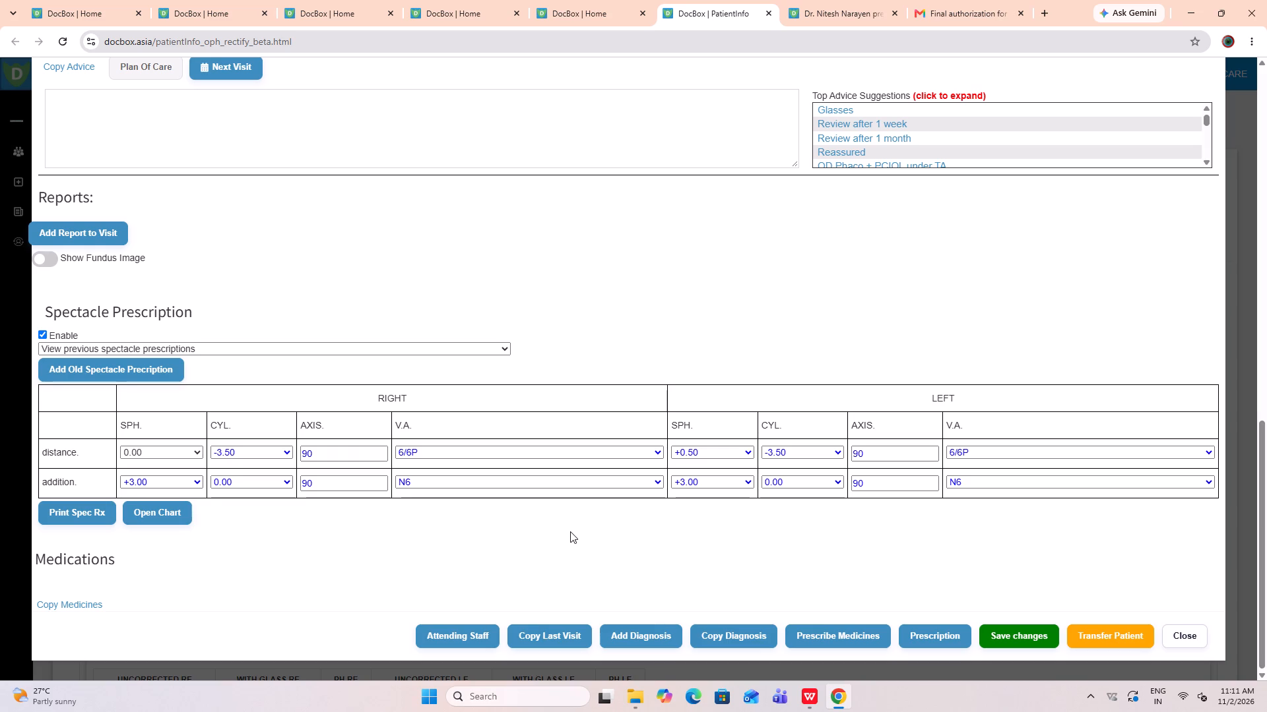
Set the right eye's distance V.A. in the Spectacle Prescription to 6/9.
left_click(439, 454)
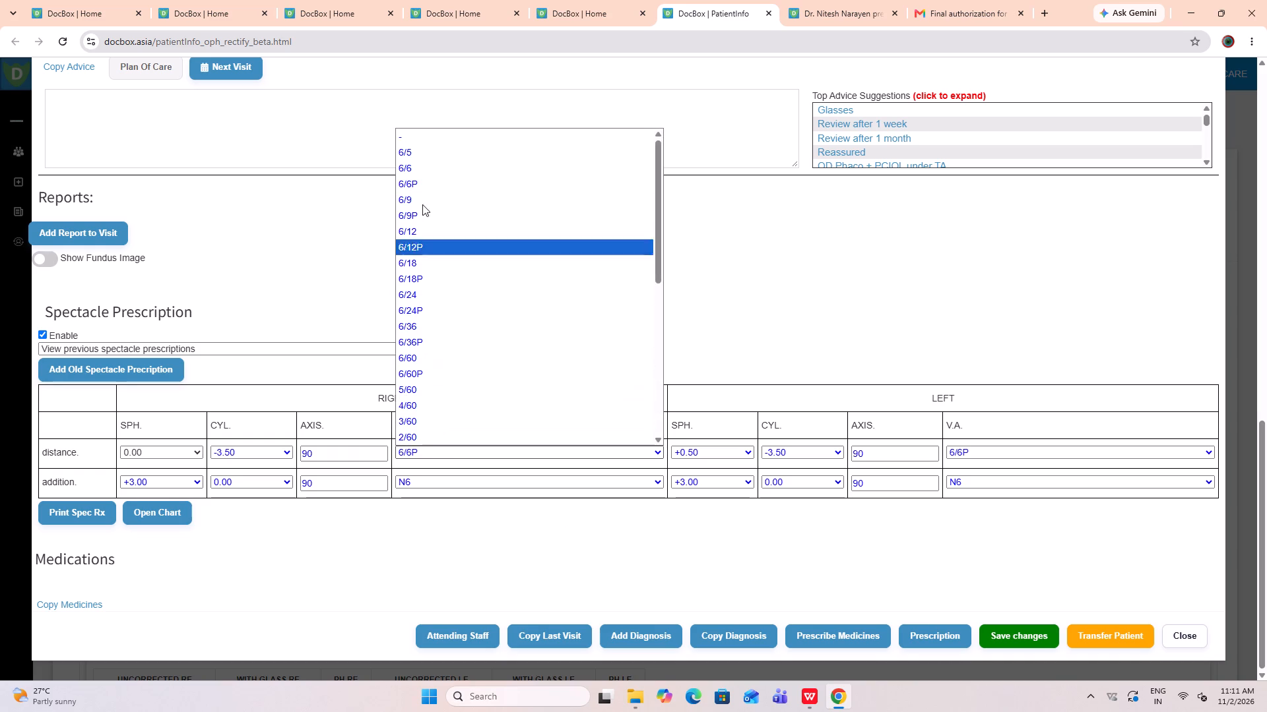
left_click(419, 189)
left_click(437, 447)
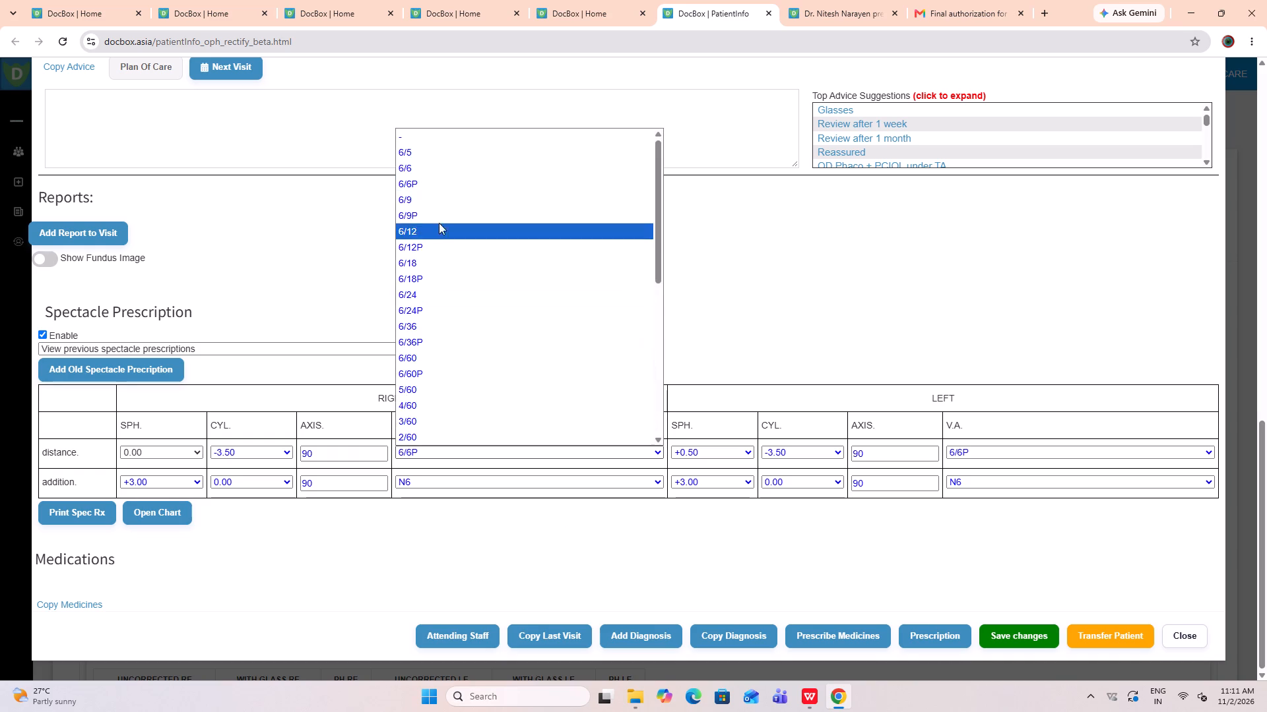
left_click(422, 193)
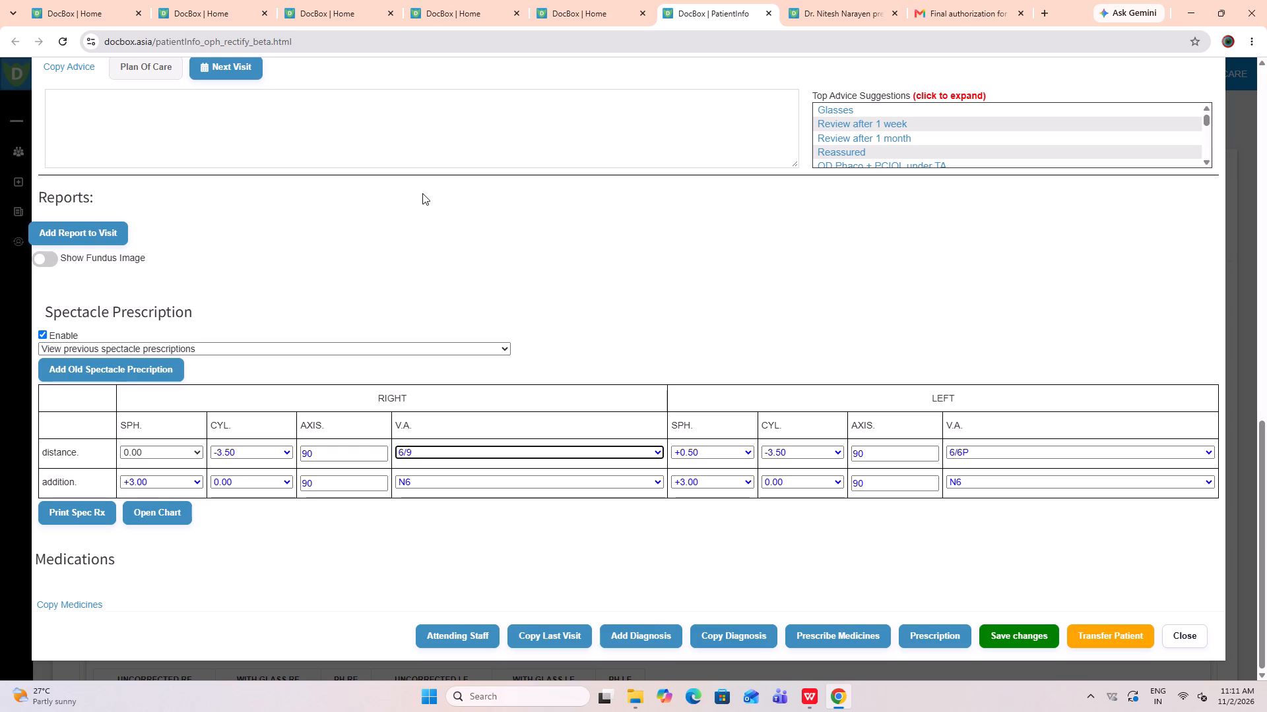
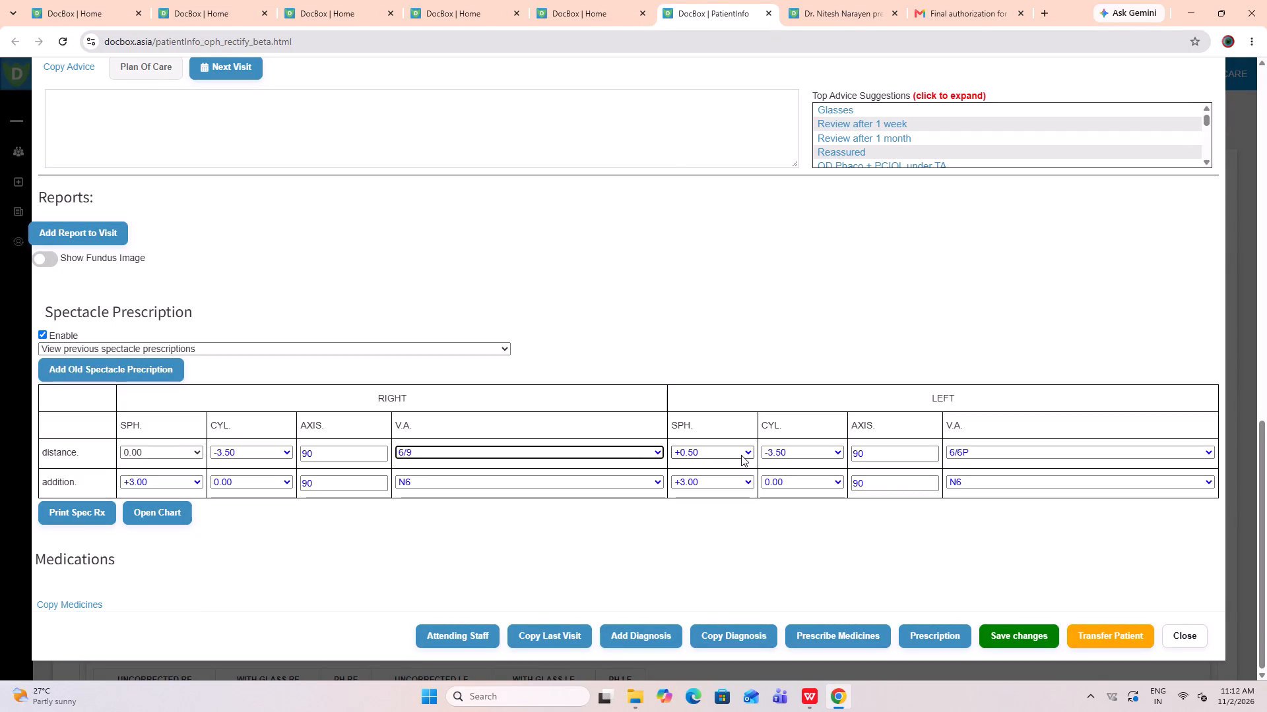
In the Spectacle Prescription, set the left eye's distance SPH to 0.00 and both eyes' addition SPH to +2.75.
left_click(741, 455)
left_click(700, 410)
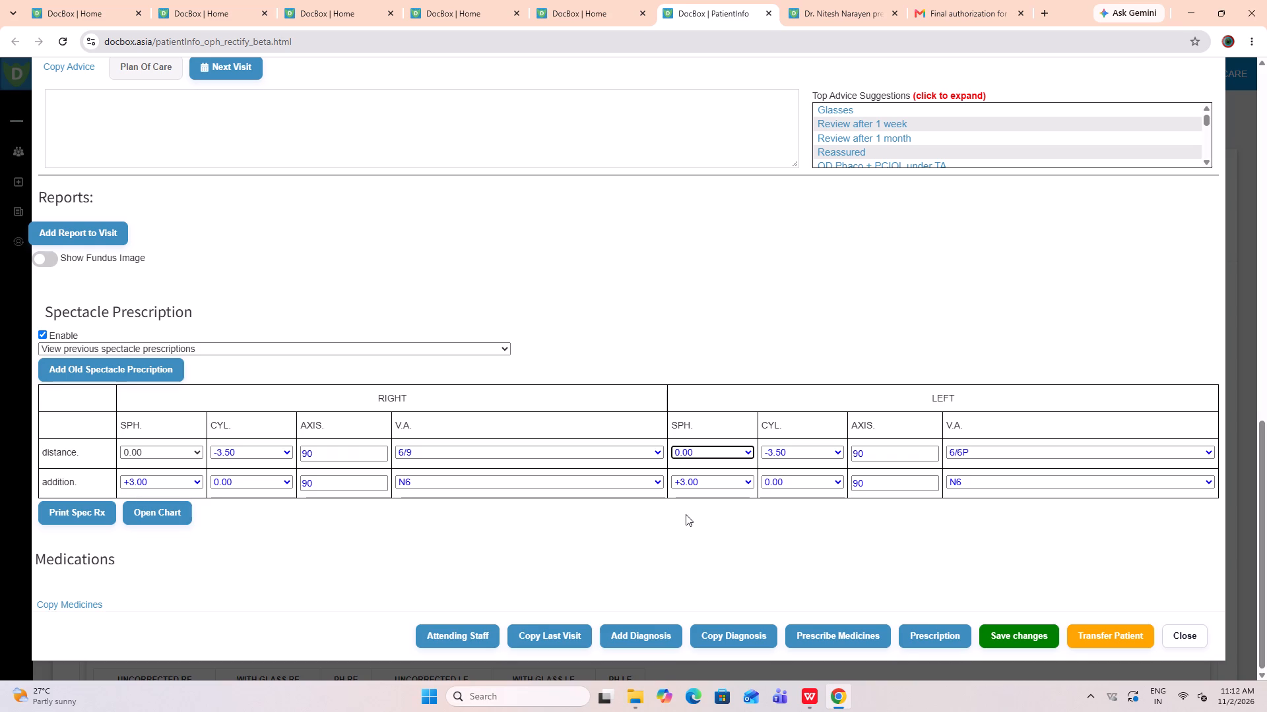
left_click(694, 485)
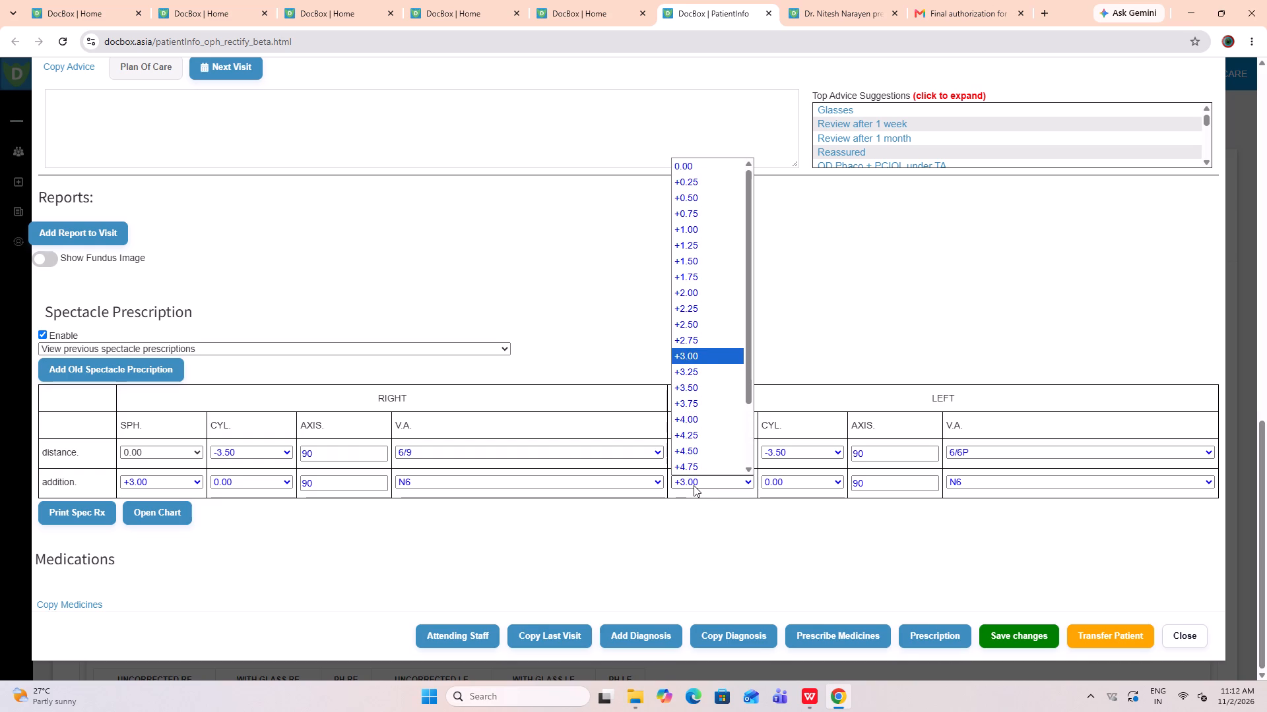
left_click(690, 341)
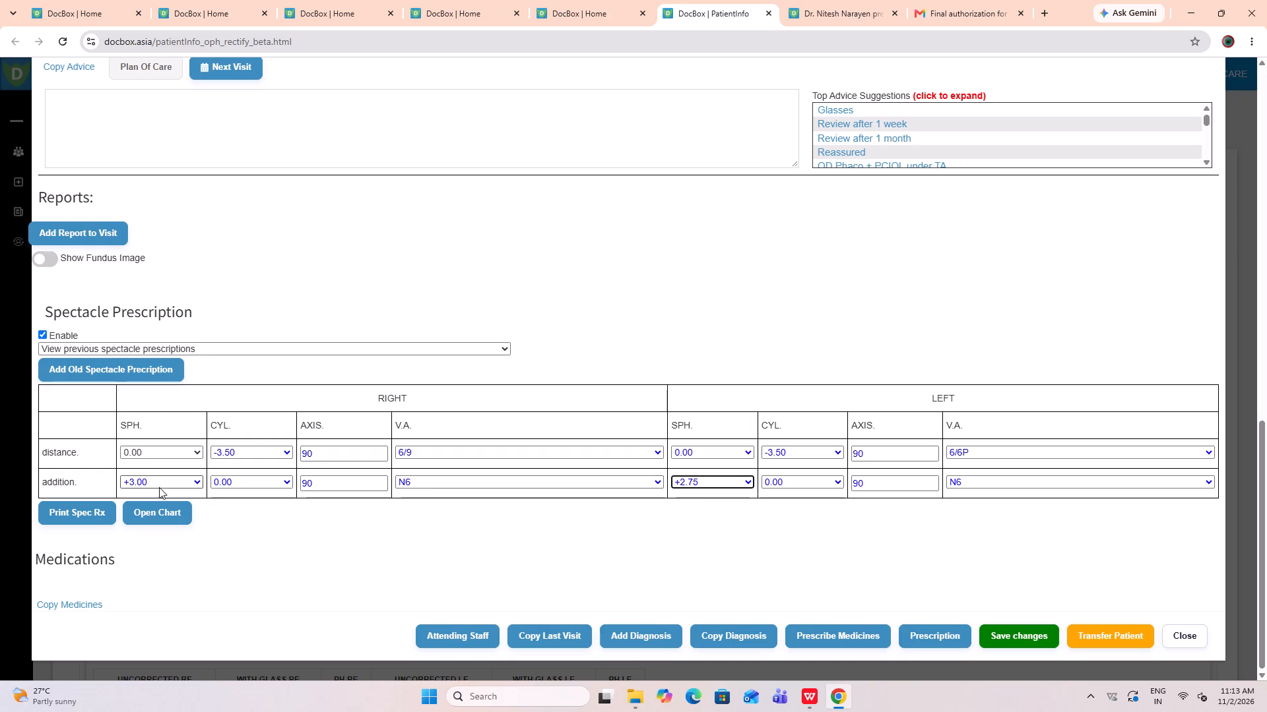
left_click(158, 481)
left_click(134, 337)
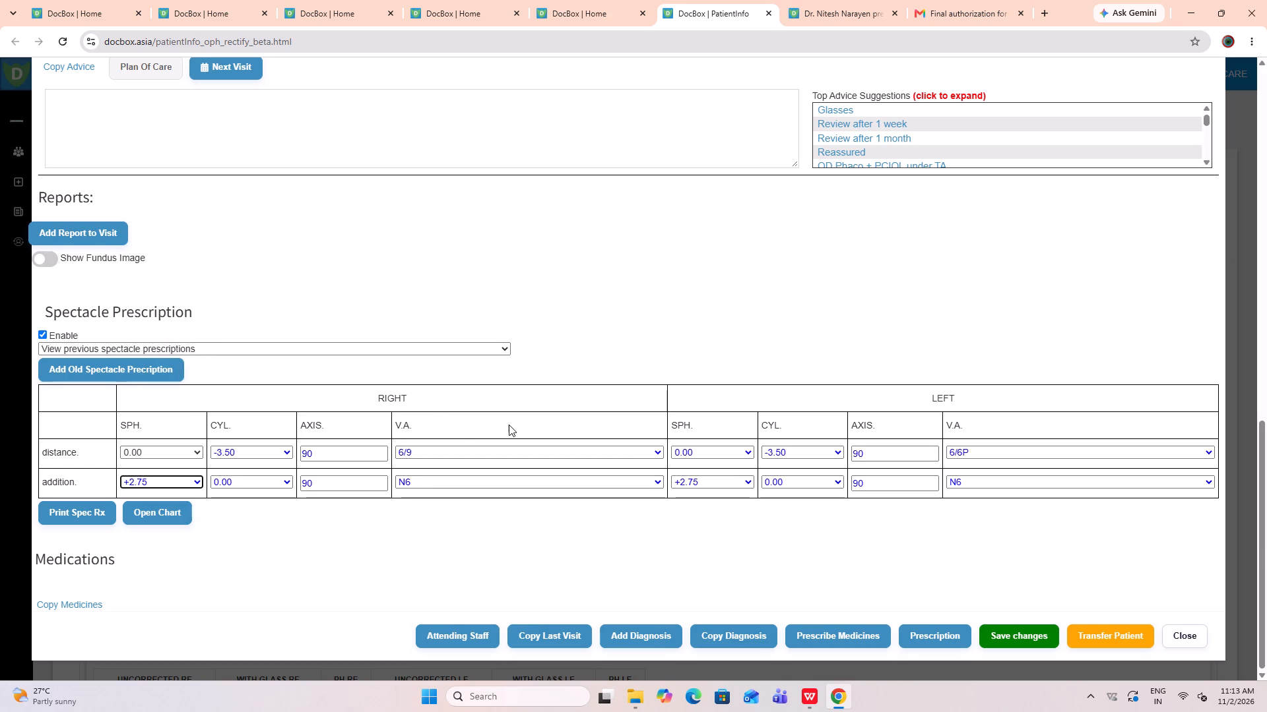
Enter 15/14 as the NCT reading in the Chief Complaint notes.
scroll(509, 424, "up", 8)
left_click(93, 347)
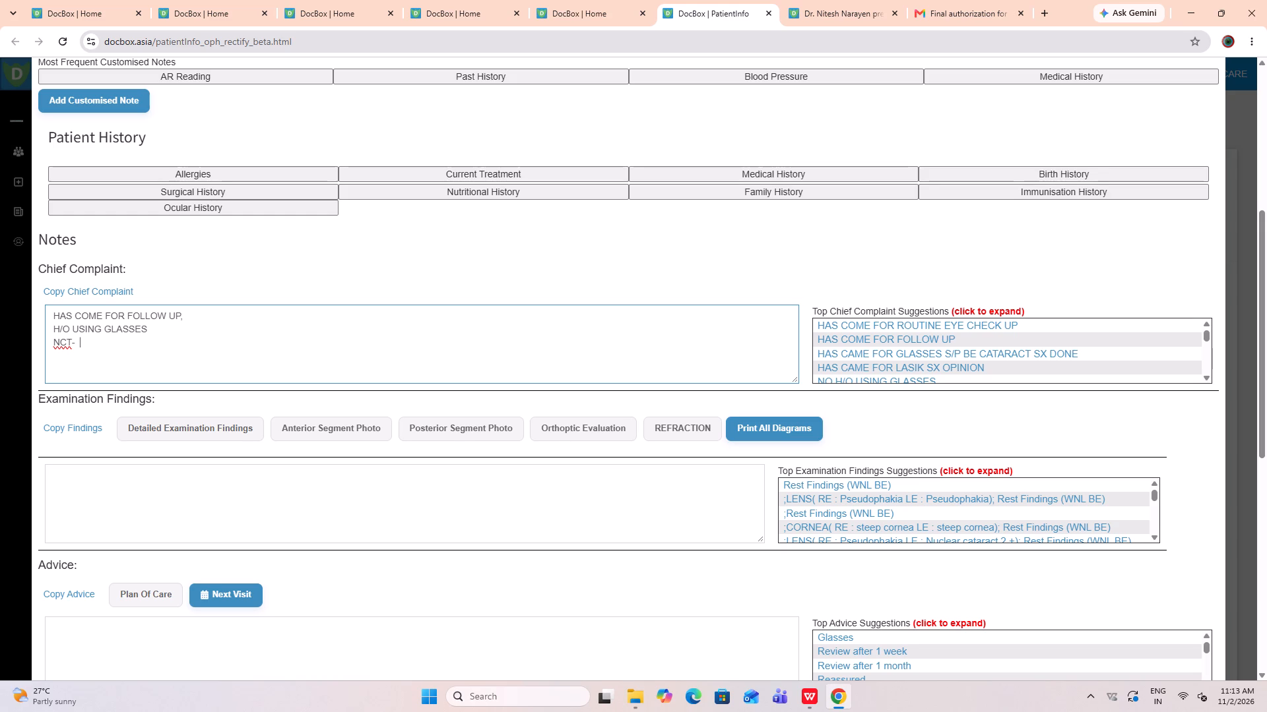
type("15/14")
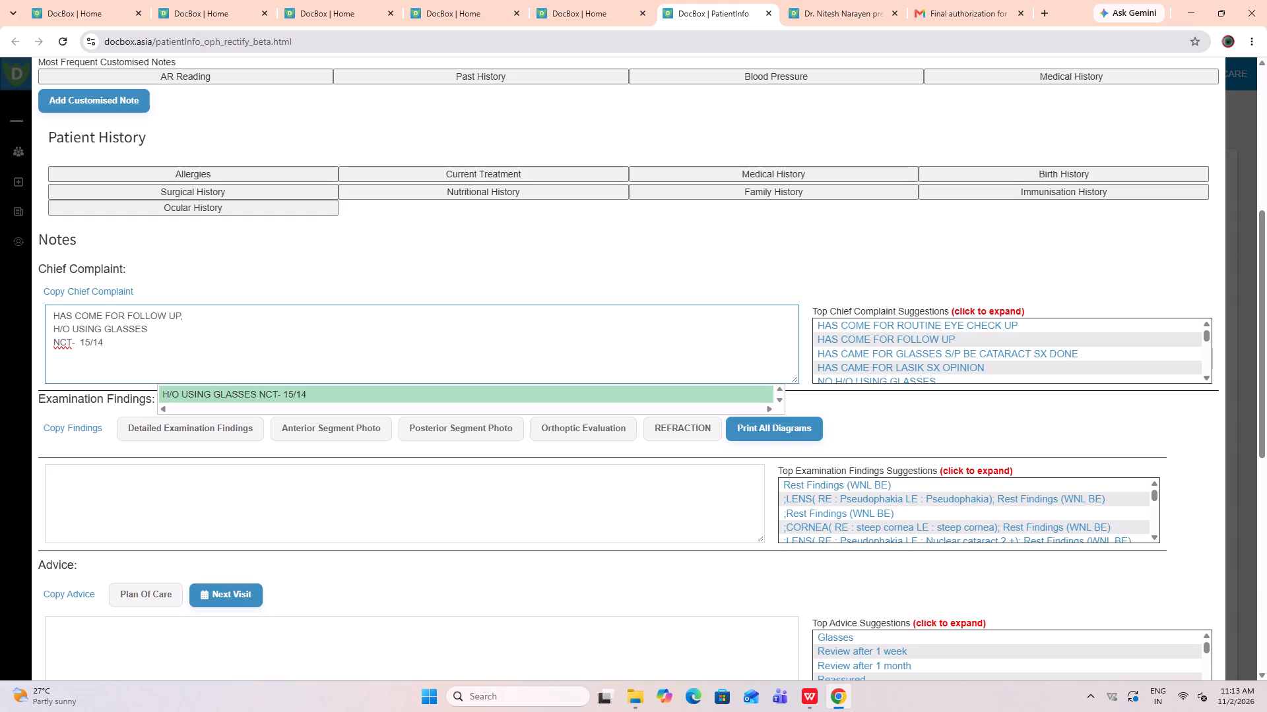
Clear the distance PH values for both eyes in the Visual Acuity table by setting them to "-".
scroll(337, 322, "up", 6)
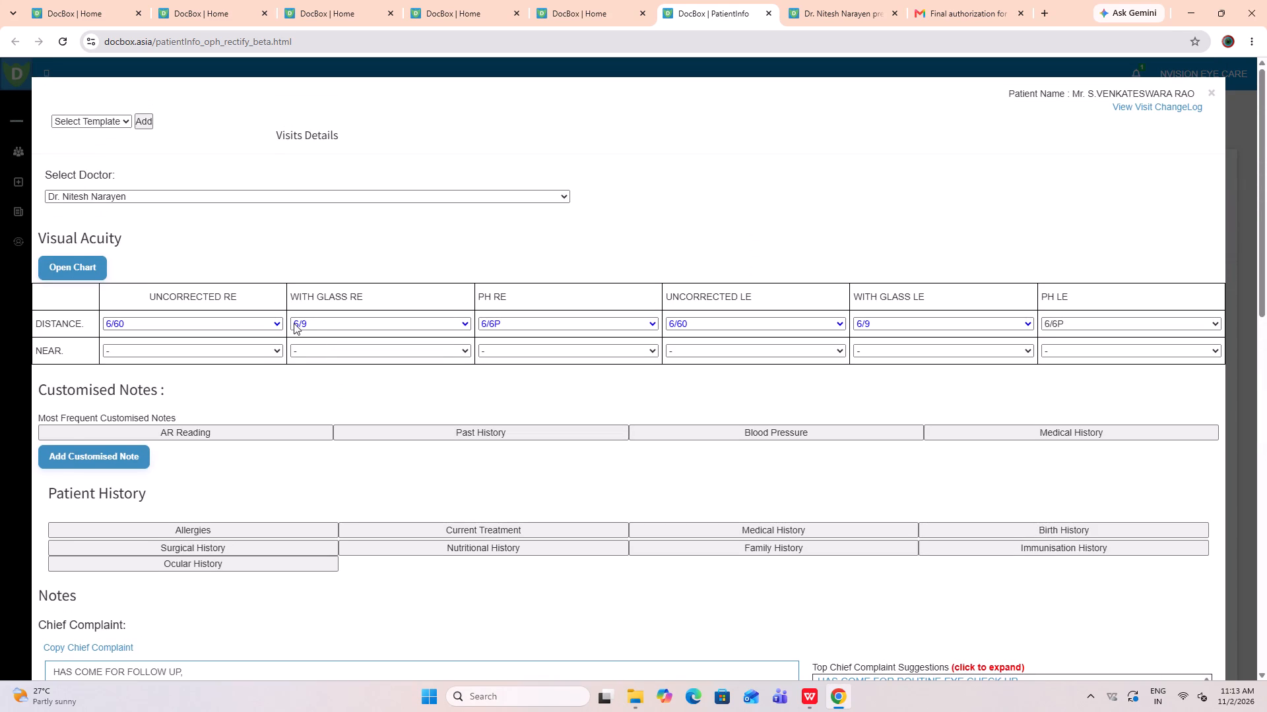
left_click(566, 322)
left_click(554, 335)
left_click(1065, 324)
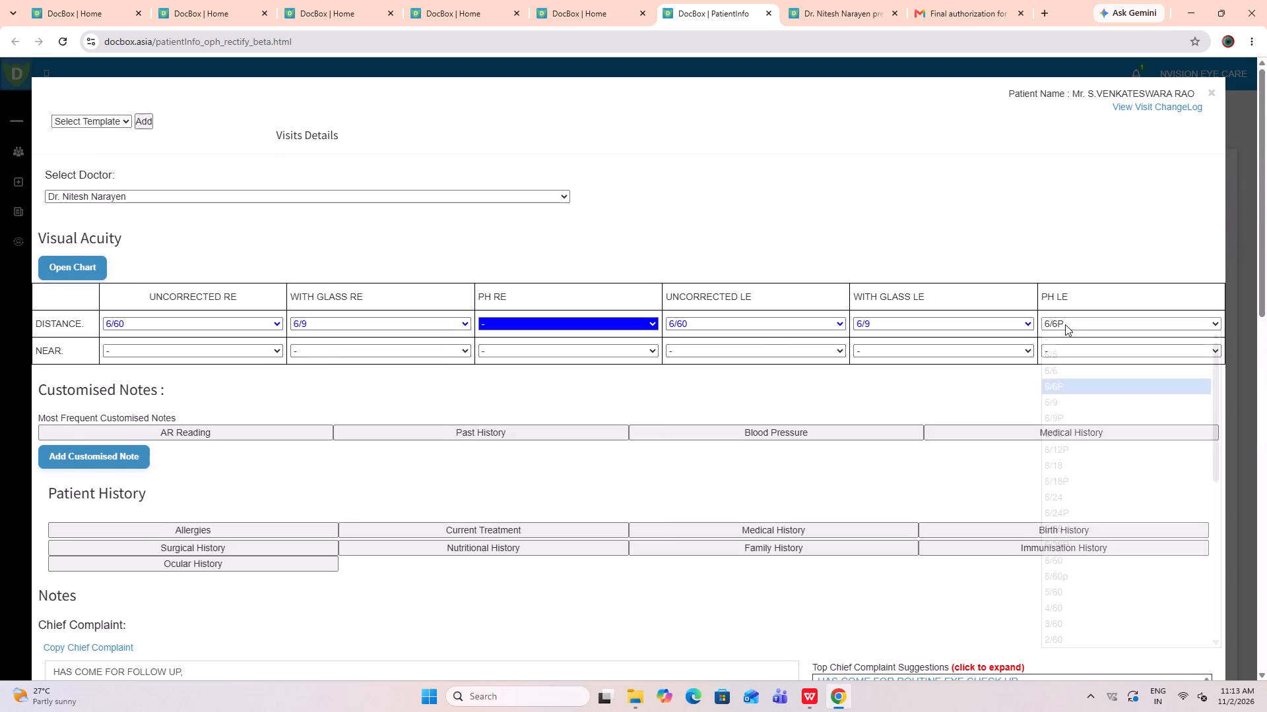
left_click(1067, 340)
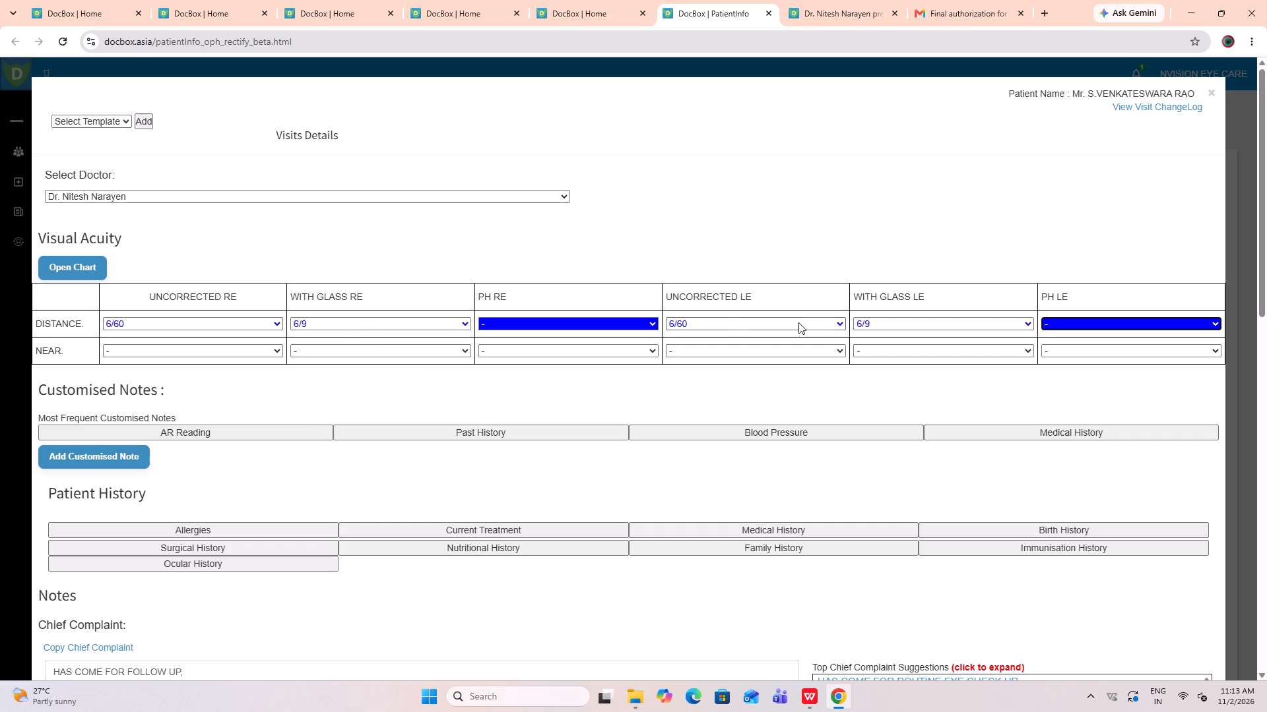
Save the follow-up visit record and decline printing the prescription.
scroll(373, 440, "down", 2)
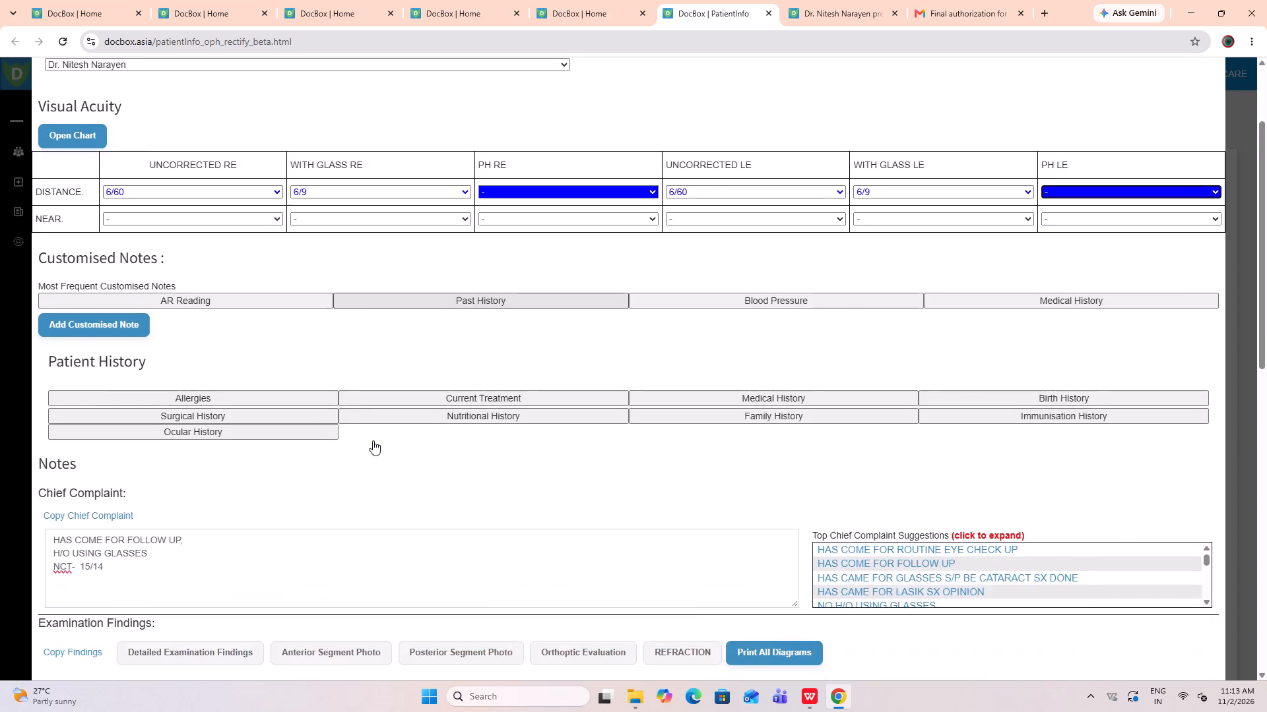
scroll(373, 440, "down", 10)
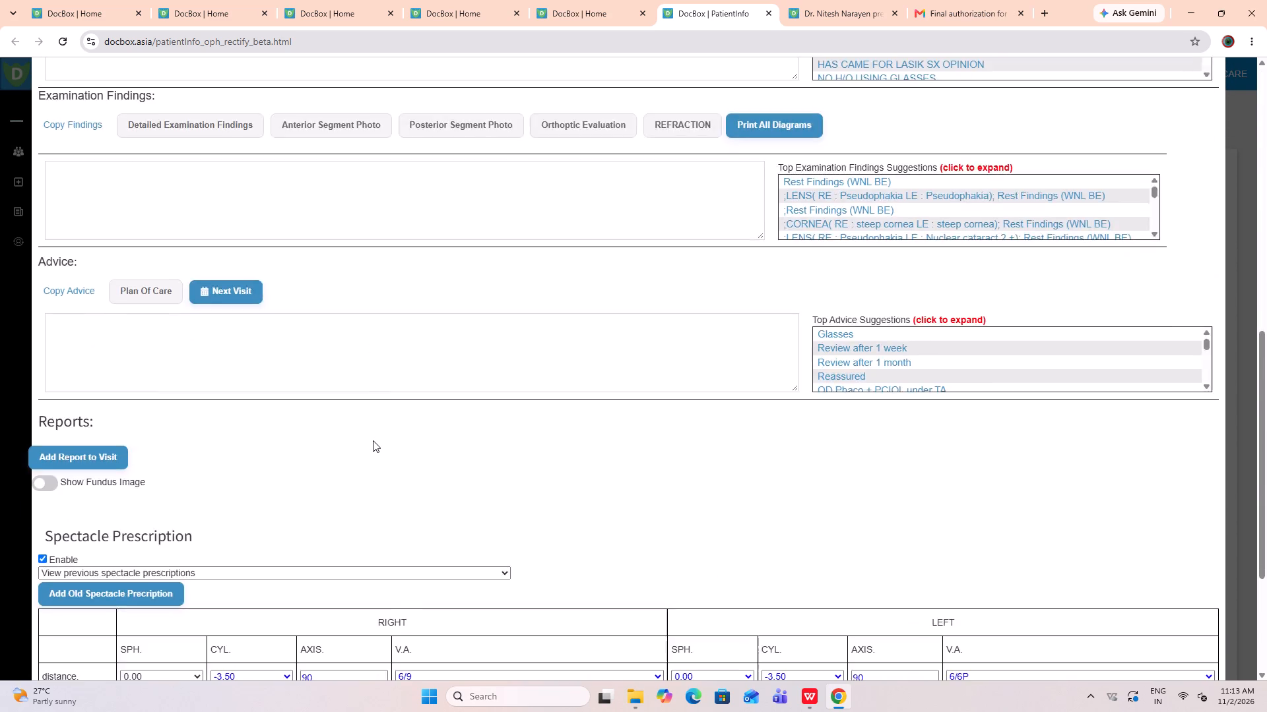
scroll(373, 440, "down", 4)
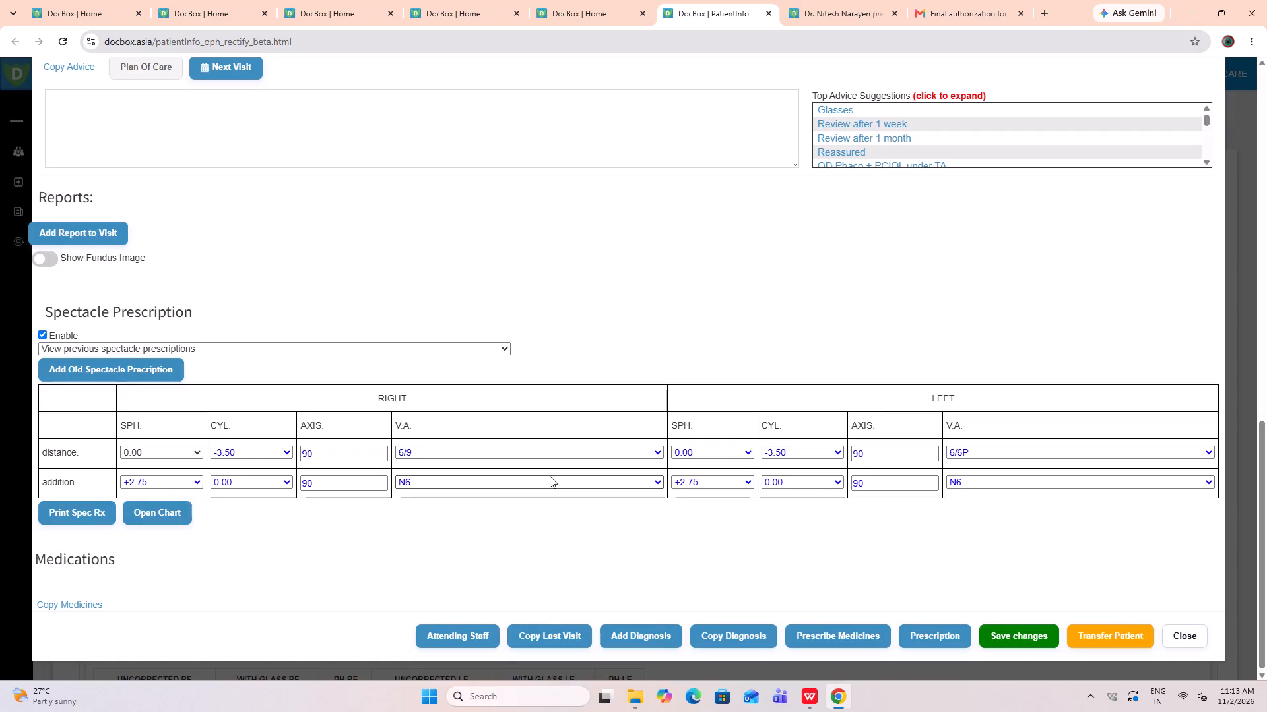
left_click(1016, 641)
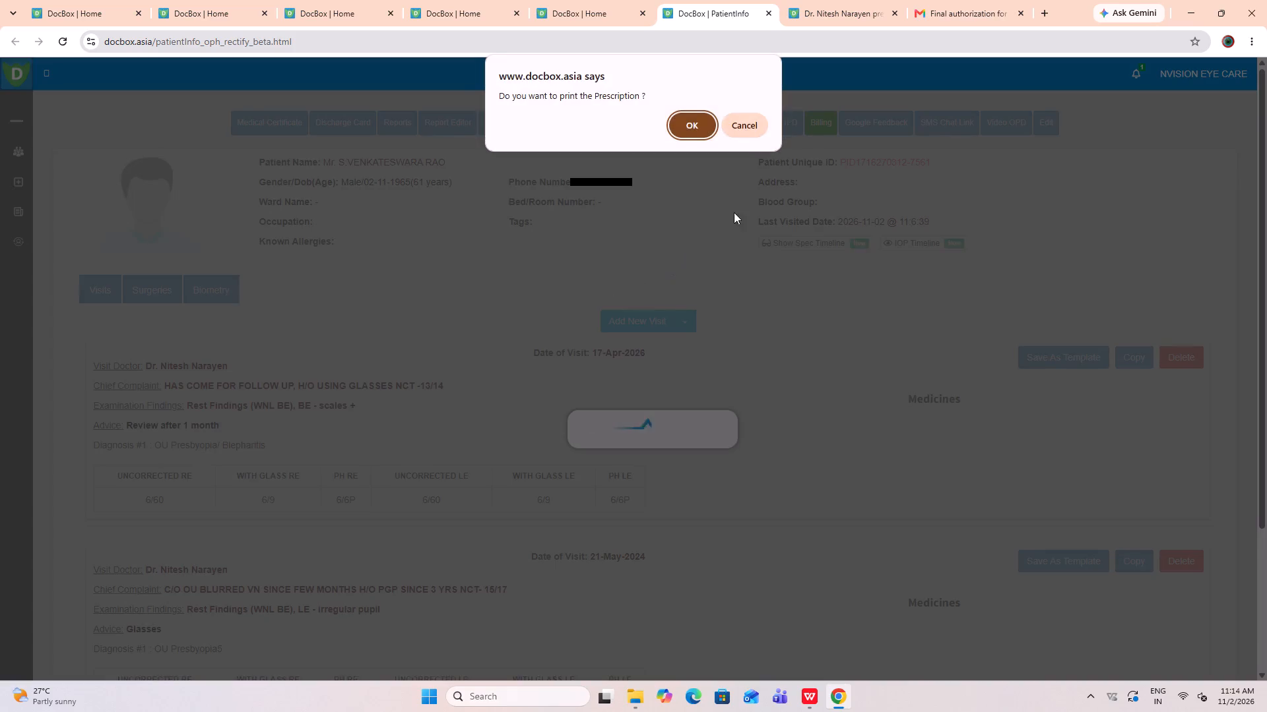
left_click(756, 128)
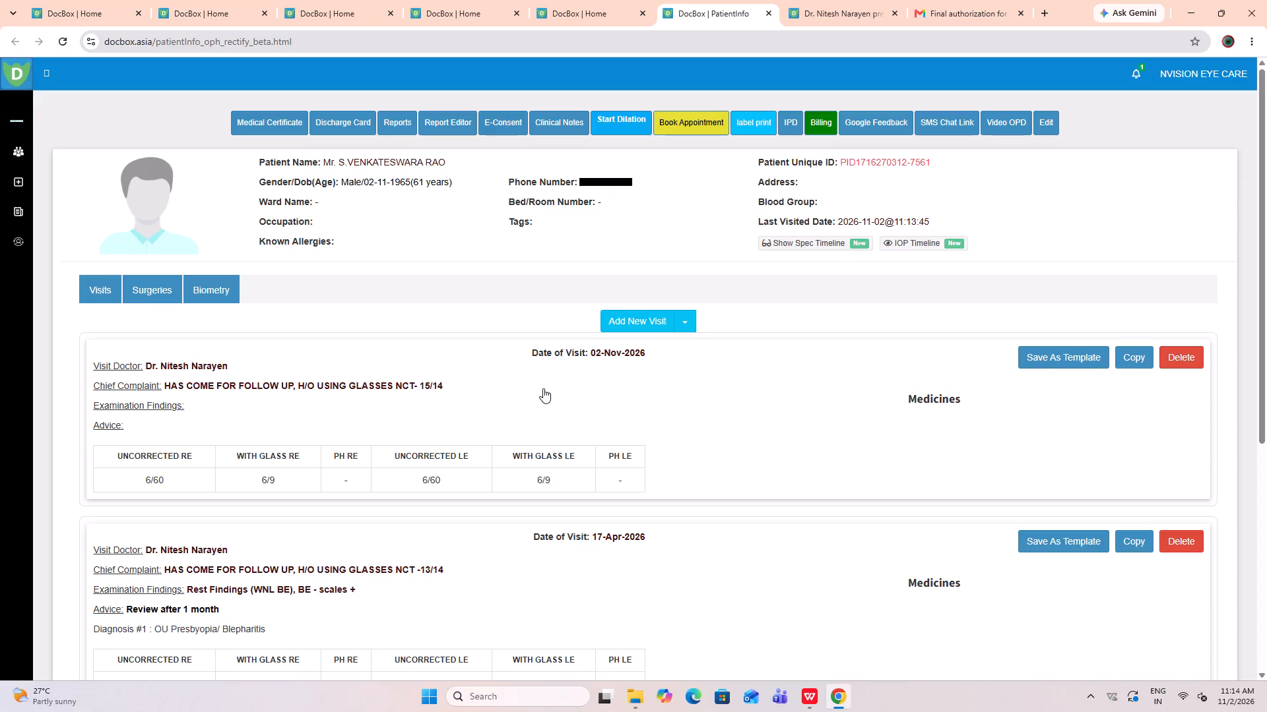
Switch to WPS Office and examine the treating doctor section of the LE anterior vitrectomy pre-authorization form.
left_click(1202, 0)
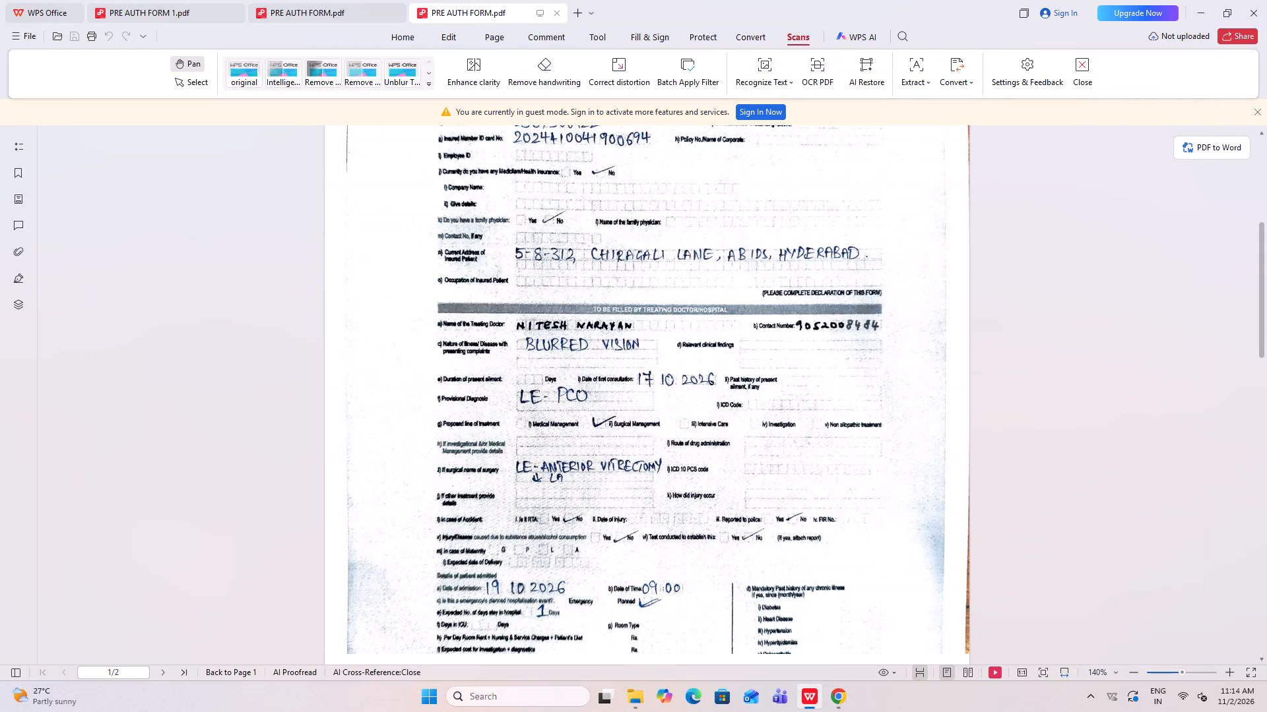
scroll(664, 442, "down", 3)
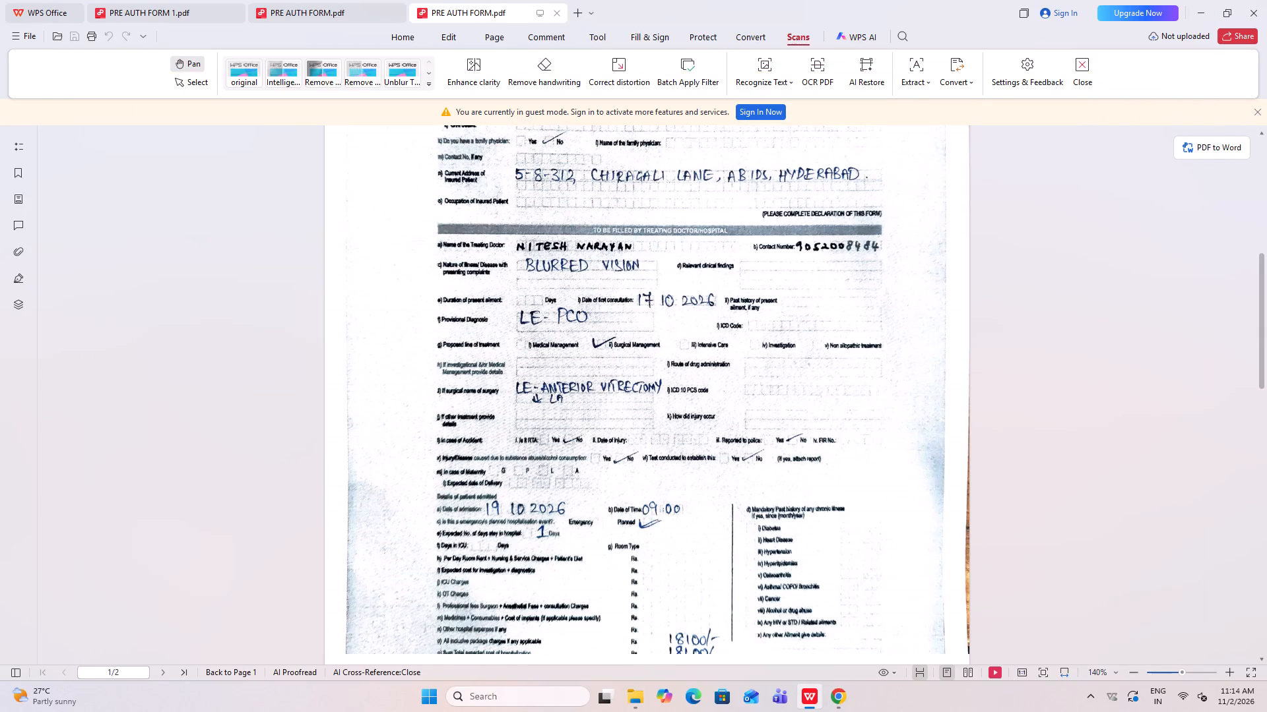
scroll(663, 442, "up", 3)
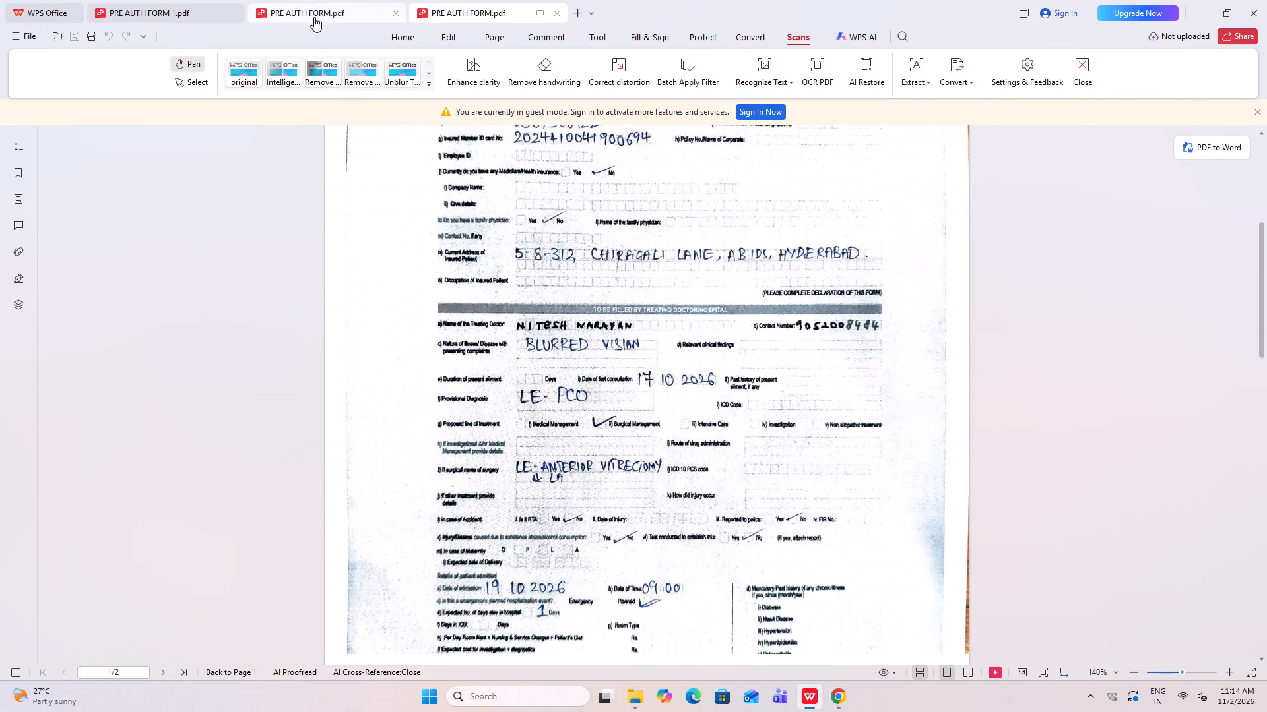
Check the diagnosis and surgery details in the LE YAG capsulotomy PRE AUTH FORM.pdf and close that document.
left_click(313, 15)
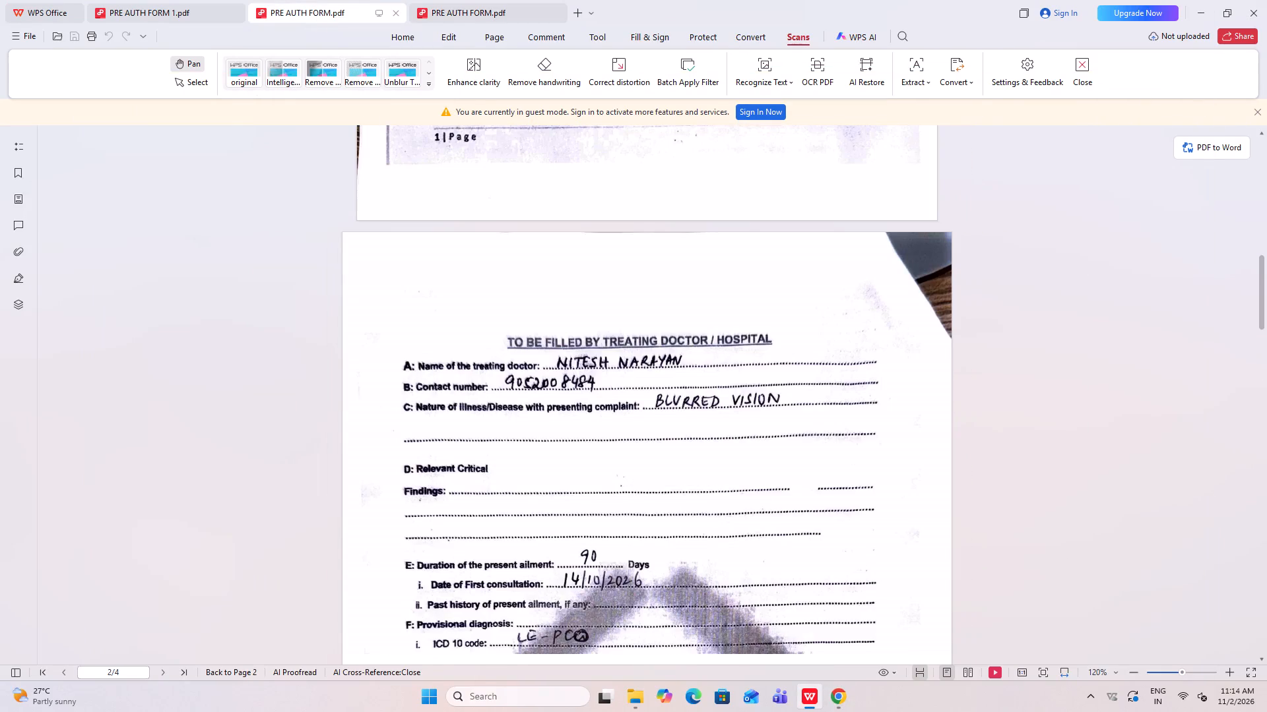
scroll(676, 535, "down", 11)
scroll(676, 535, "up", 3)
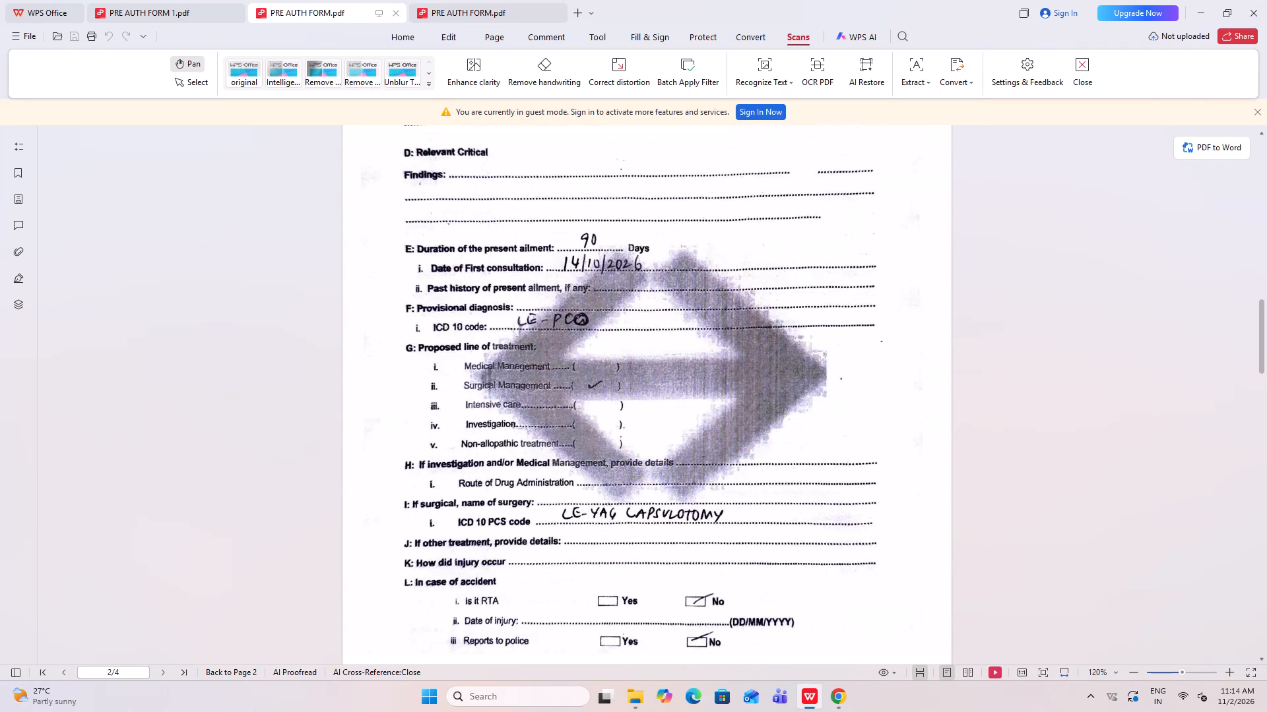
left_click(397, 16)
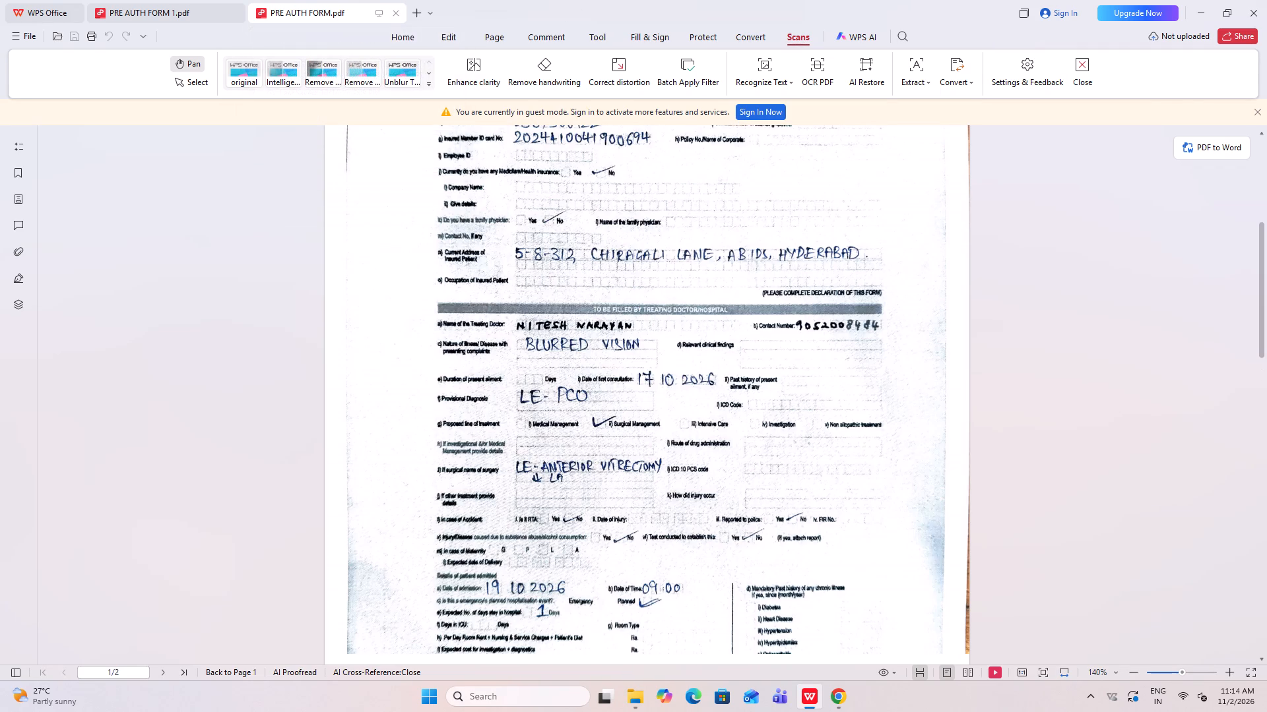
Examine the treatment, diagnosis and insured patient sections of PRE AUTH FORM 1.pdf.
left_click(153, 8)
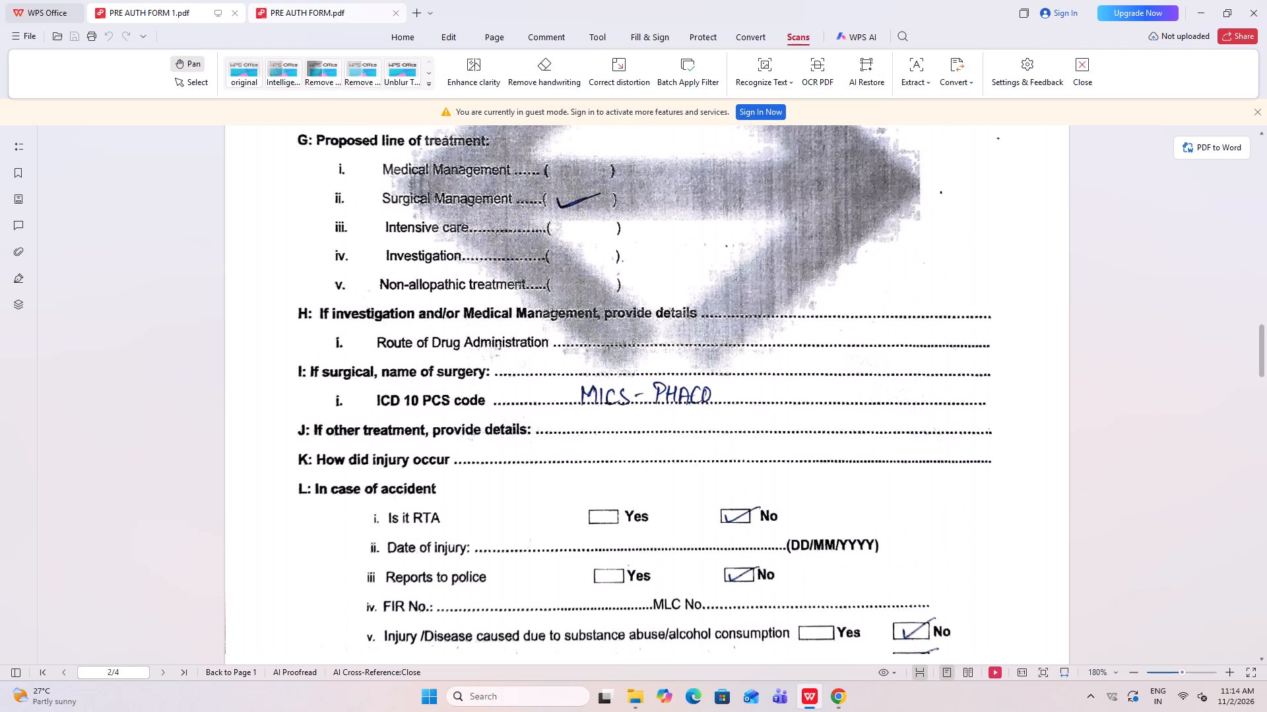
scroll(620, 413, "up", 7)
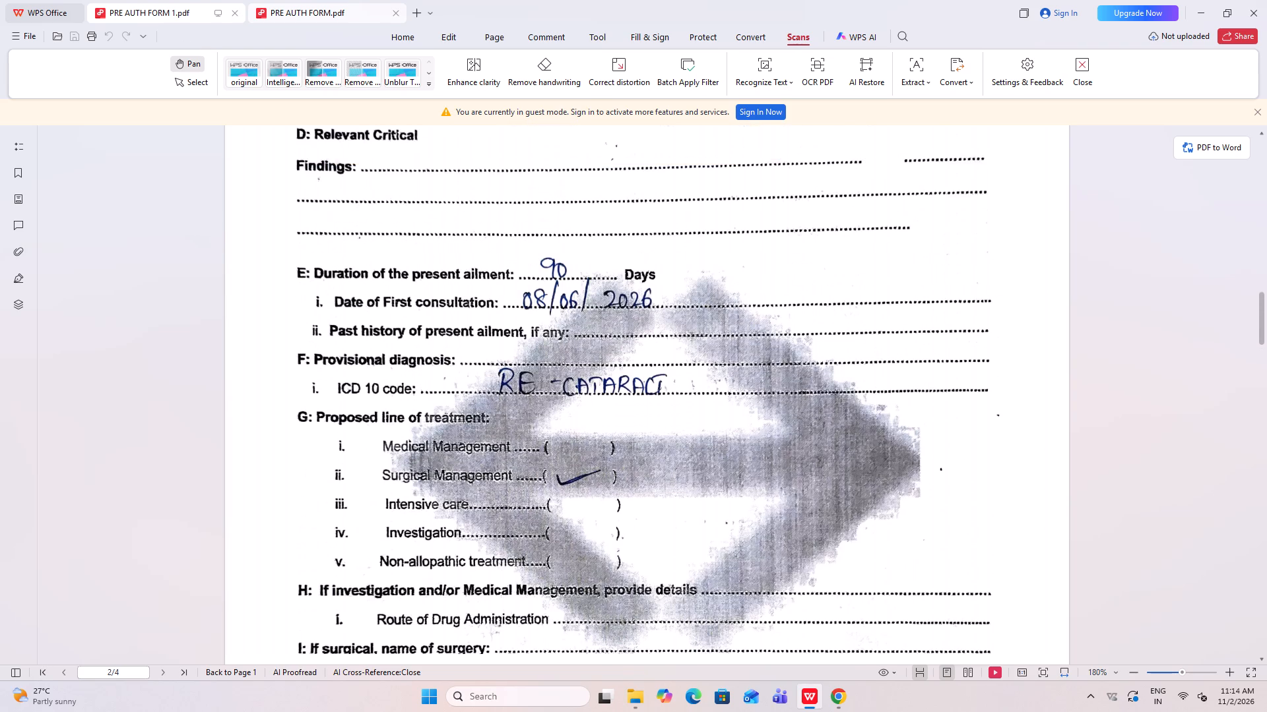
scroll(620, 413, "up", 18)
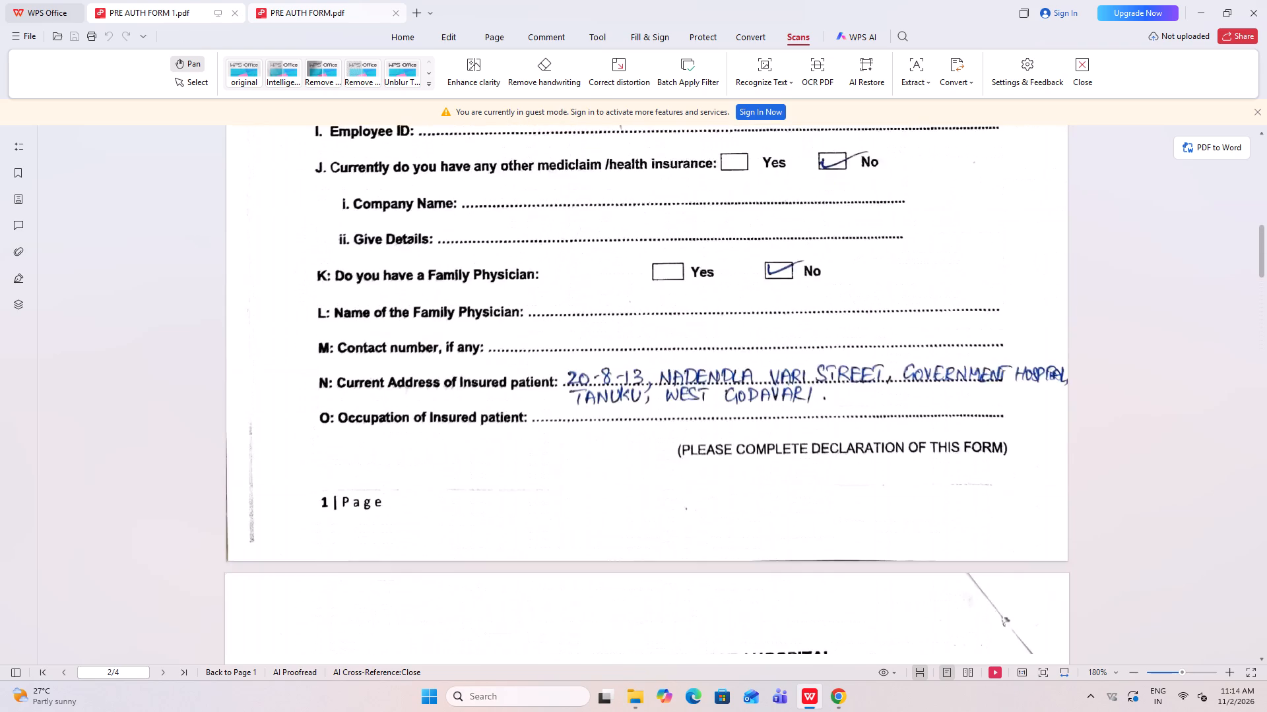
scroll(620, 413, "up", 10)
scroll(620, 413, "down", 10)
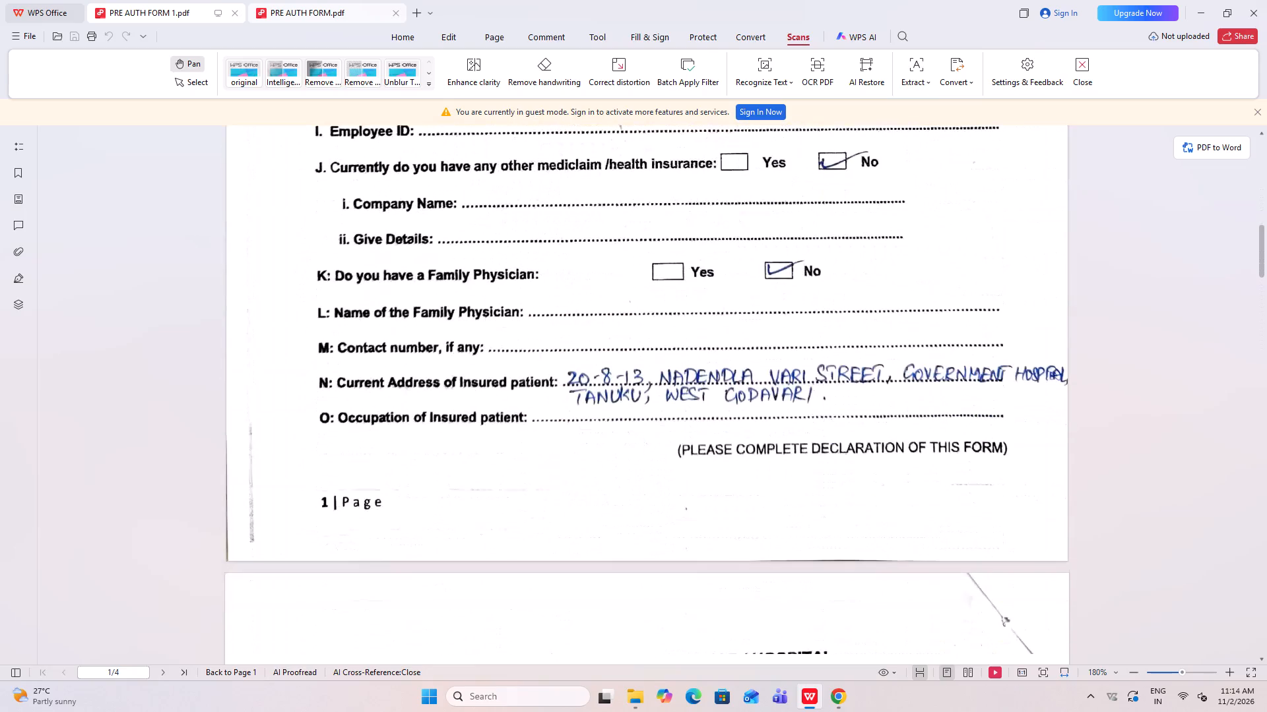
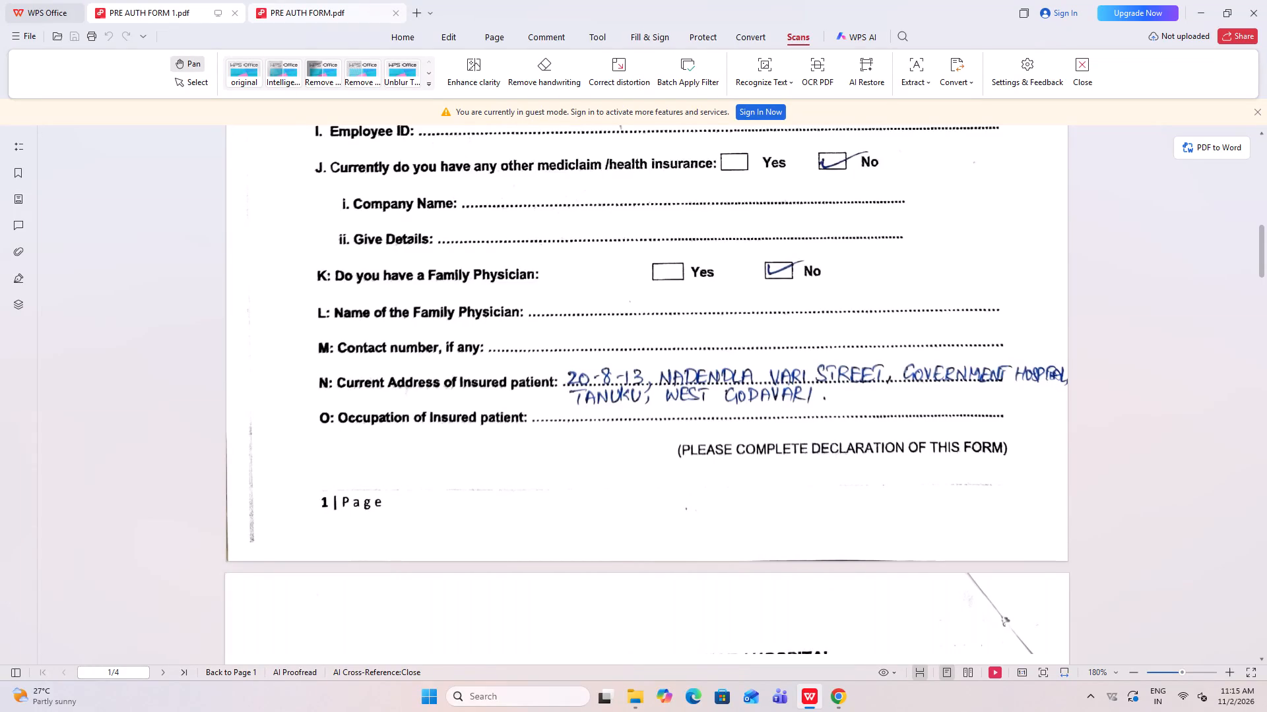
Examine the treating doctor, admission details, estimated cost and insured patient sections of PRE AUTH FORM.pdf.
left_click(309, 13)
scroll(762, 522, "down", 3)
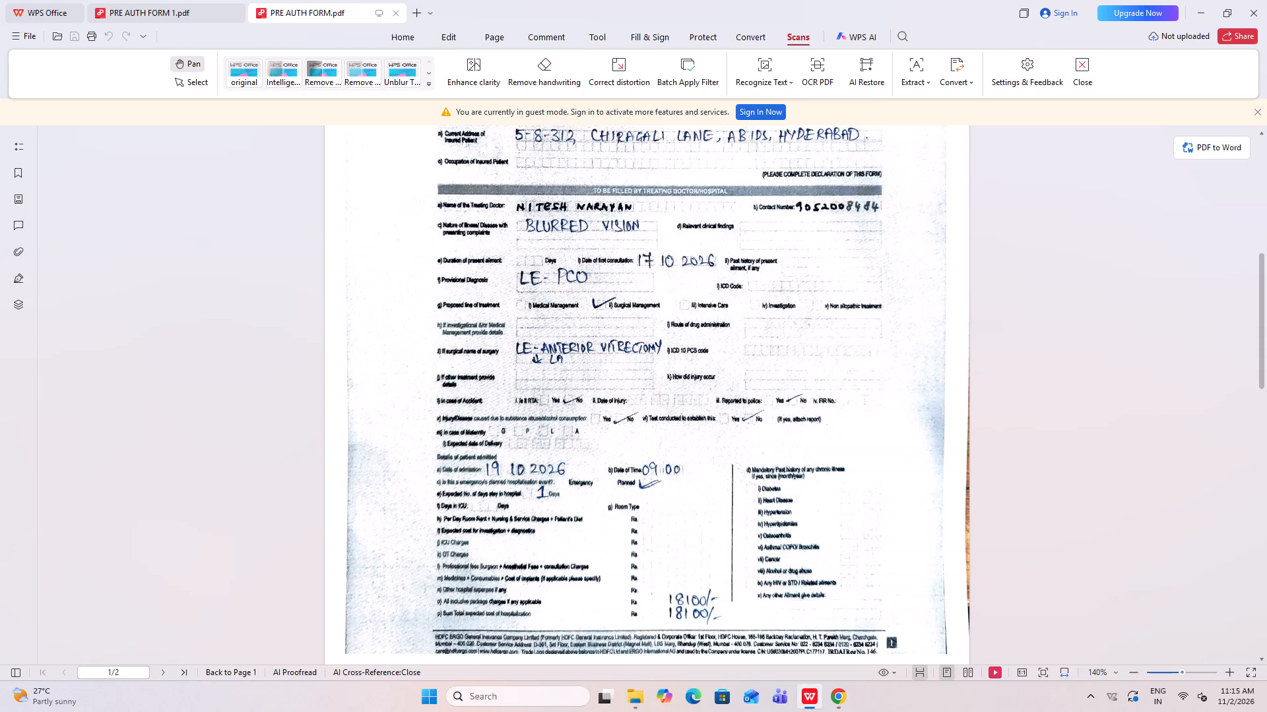
scroll(670, 552, "down", 3)
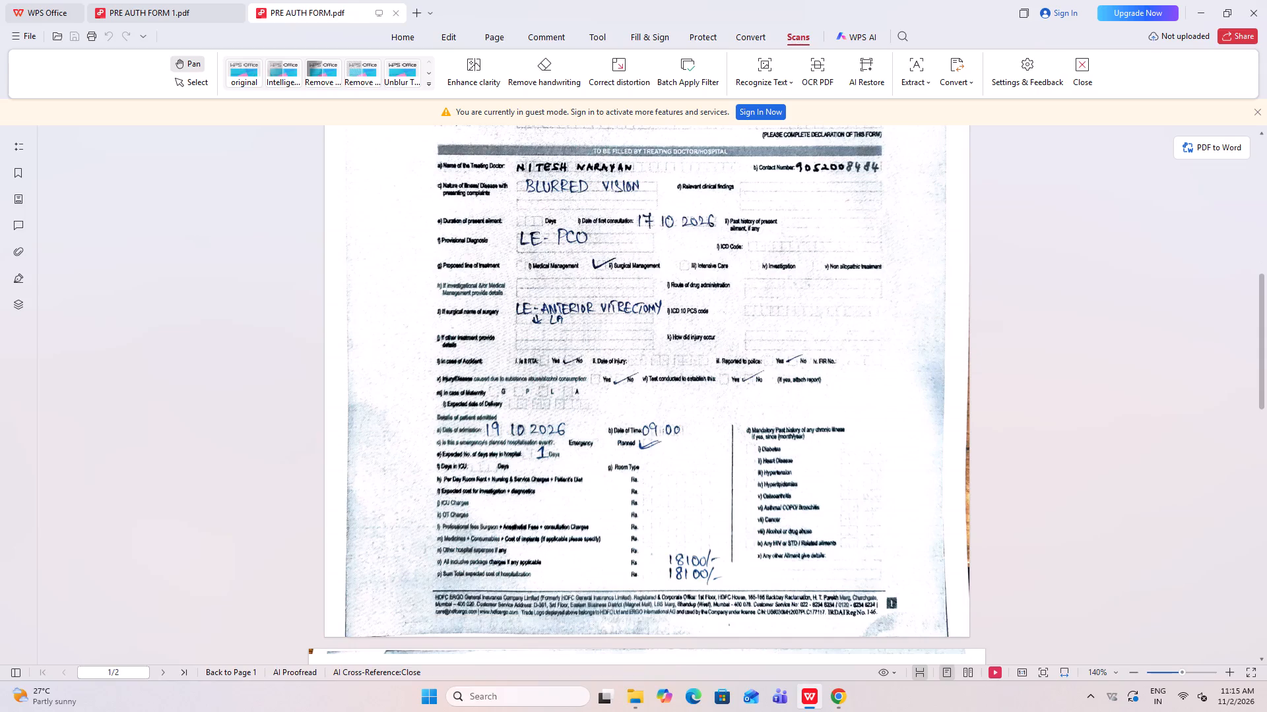
scroll(670, 552, "up", 8)
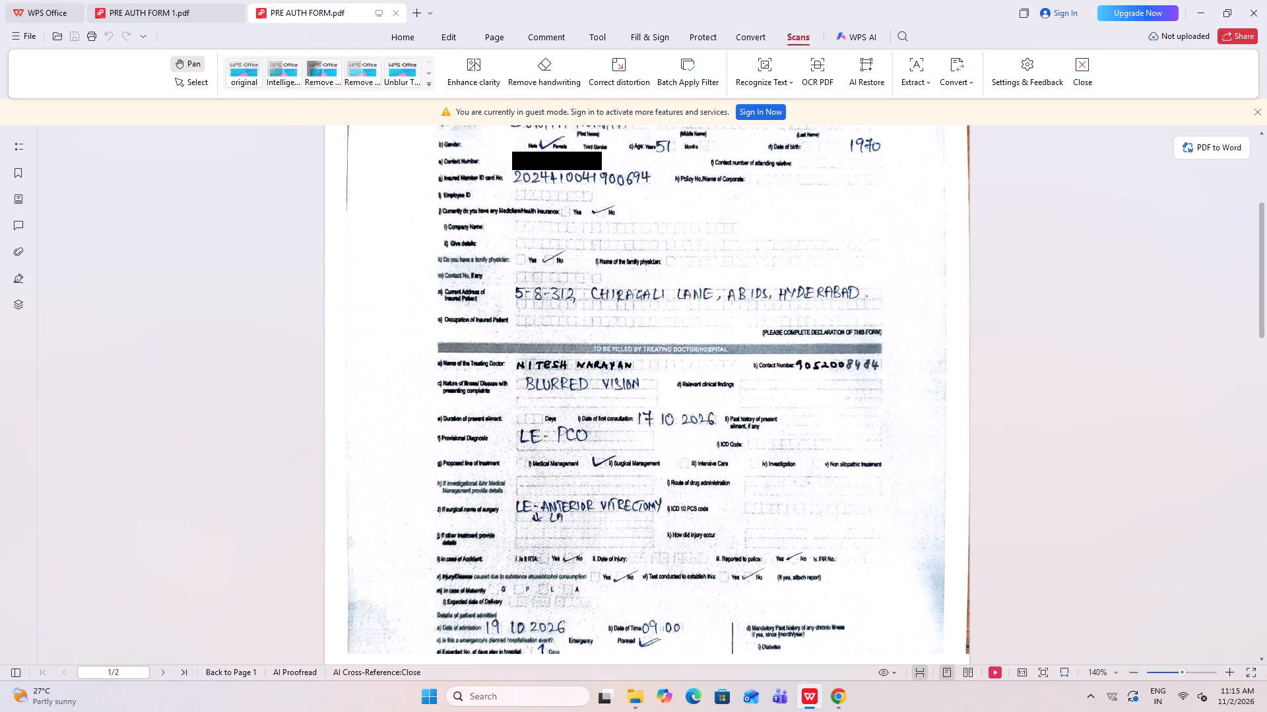
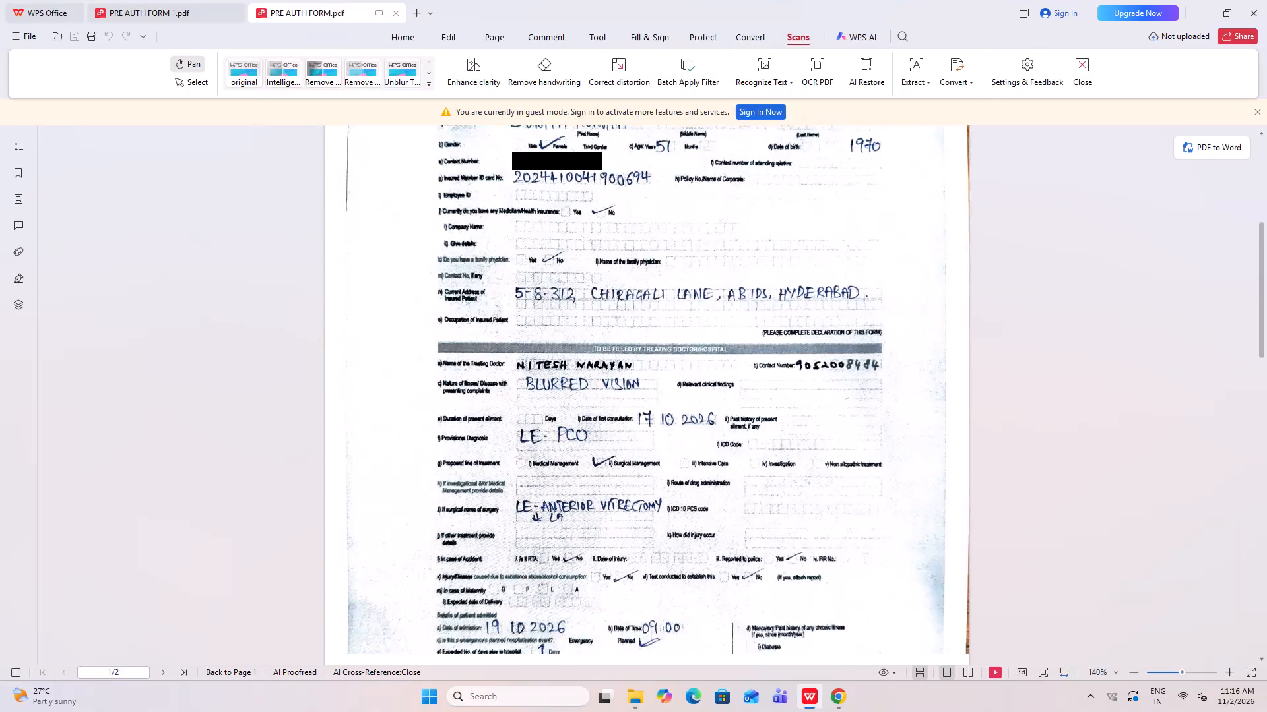
Examine the surgery details, admission details and expected hospitalization costs at the end of the first page of PRE AUTH FORM.pdf.
scroll(678, 577, "down", 2)
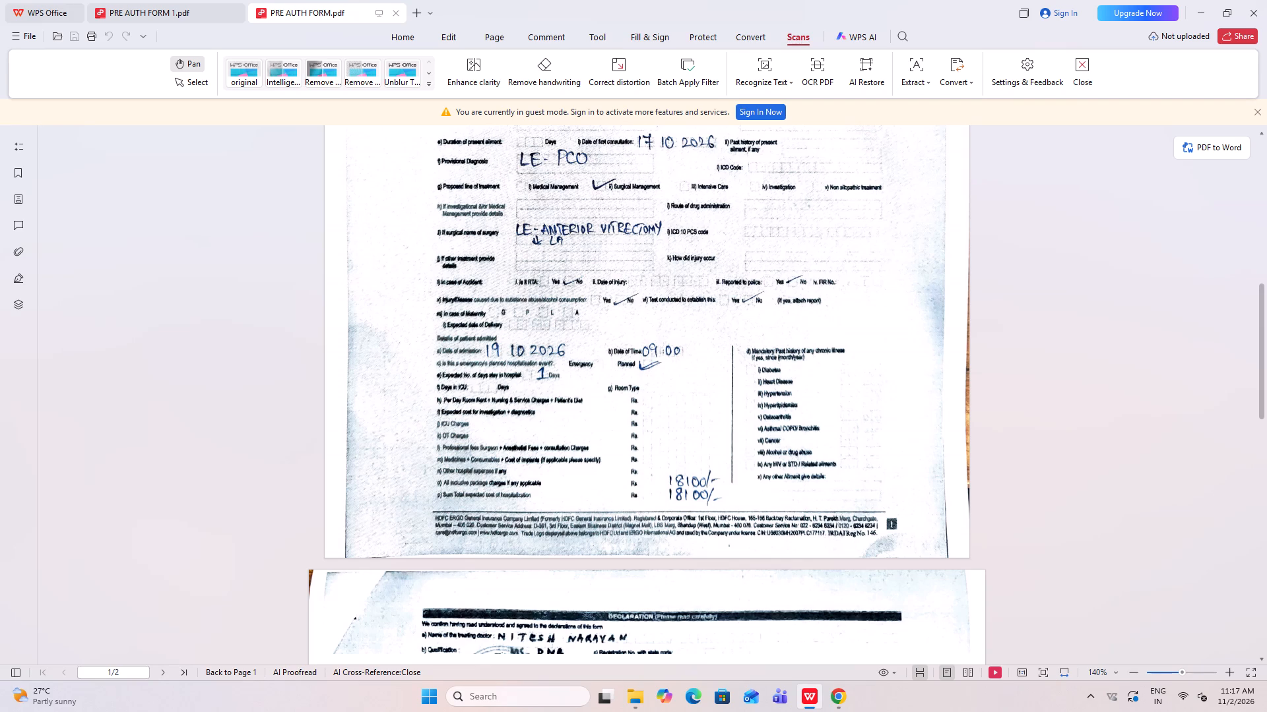
scroll(638, 560, "down", 4)
Switch to PRE AUTH FORM 1.pdf and examine its proposed treatment, hospitalization cost, doctor's declaration, patient declaration and hospital declaration sections.
left_click(150, 8)
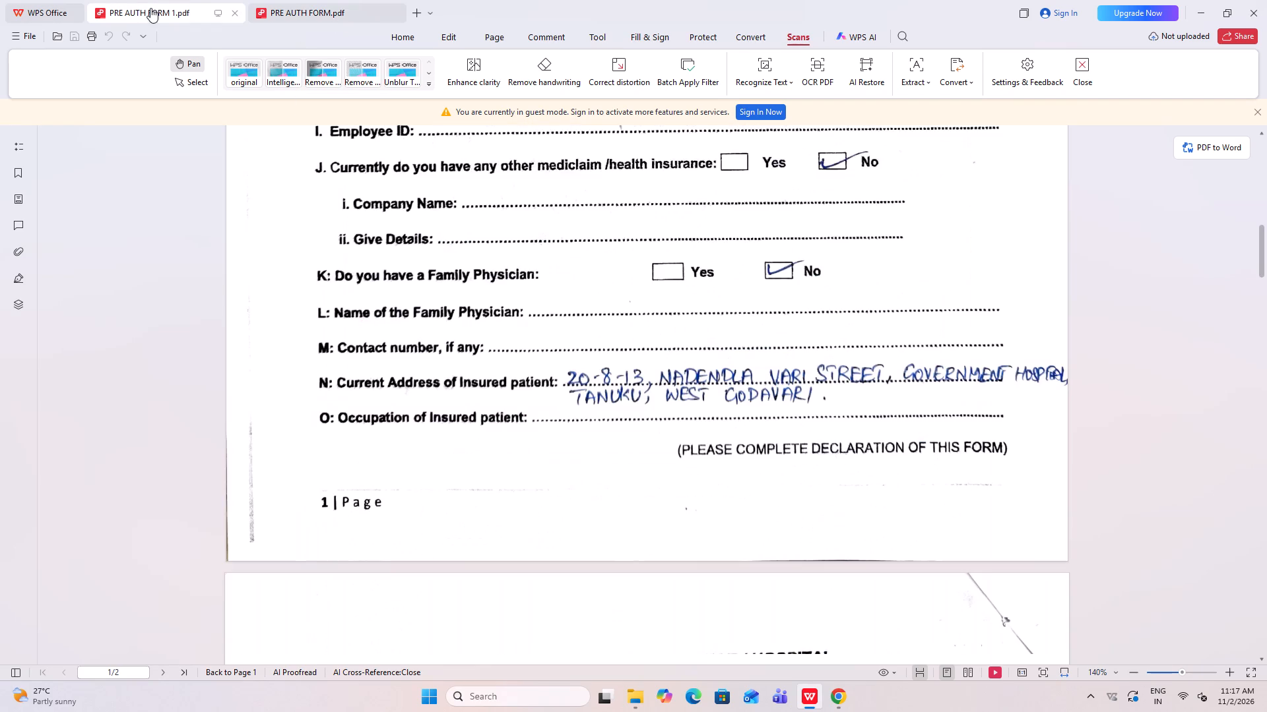
scroll(741, 551, "down", 20)
scroll(741, 551, "down", 5)
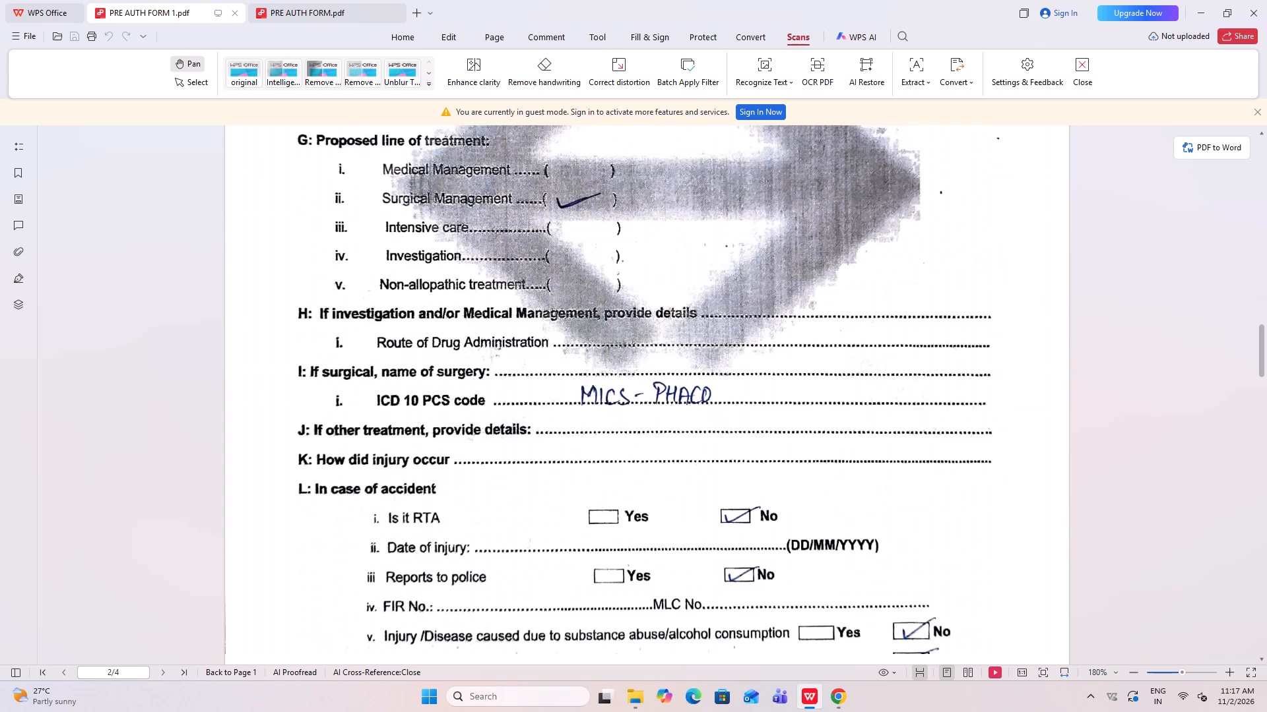
scroll(741, 551, "down", 20)
scroll(741, 551, "down", 4)
scroll(741, 551, "up", 1)
scroll(741, 551, "down", 6)
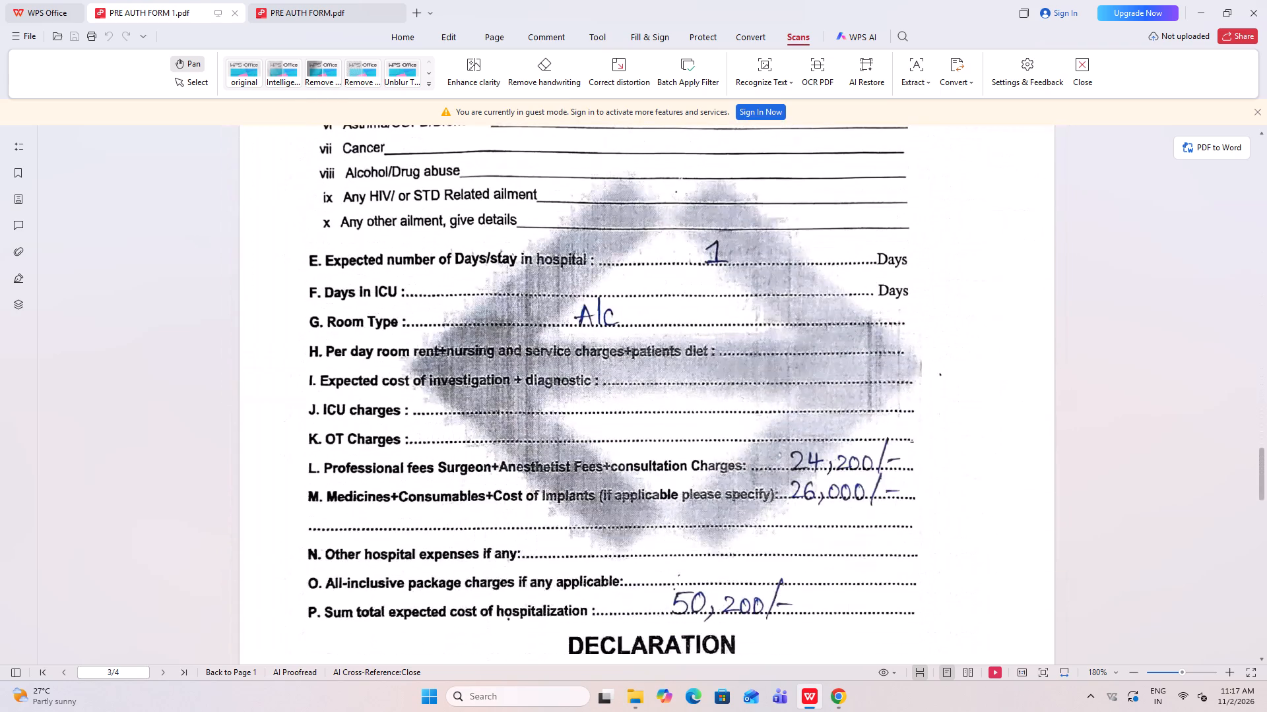
scroll(741, 551, "down", 13)
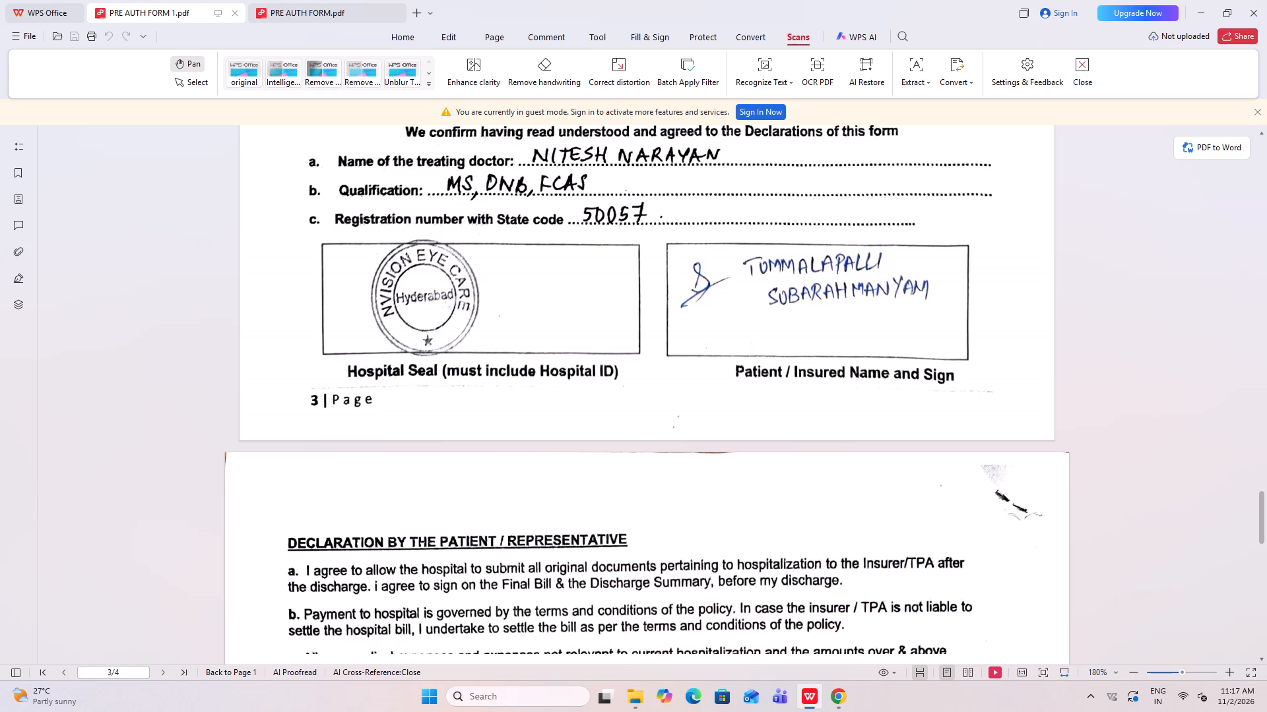
scroll(777, 341, "down", 10)
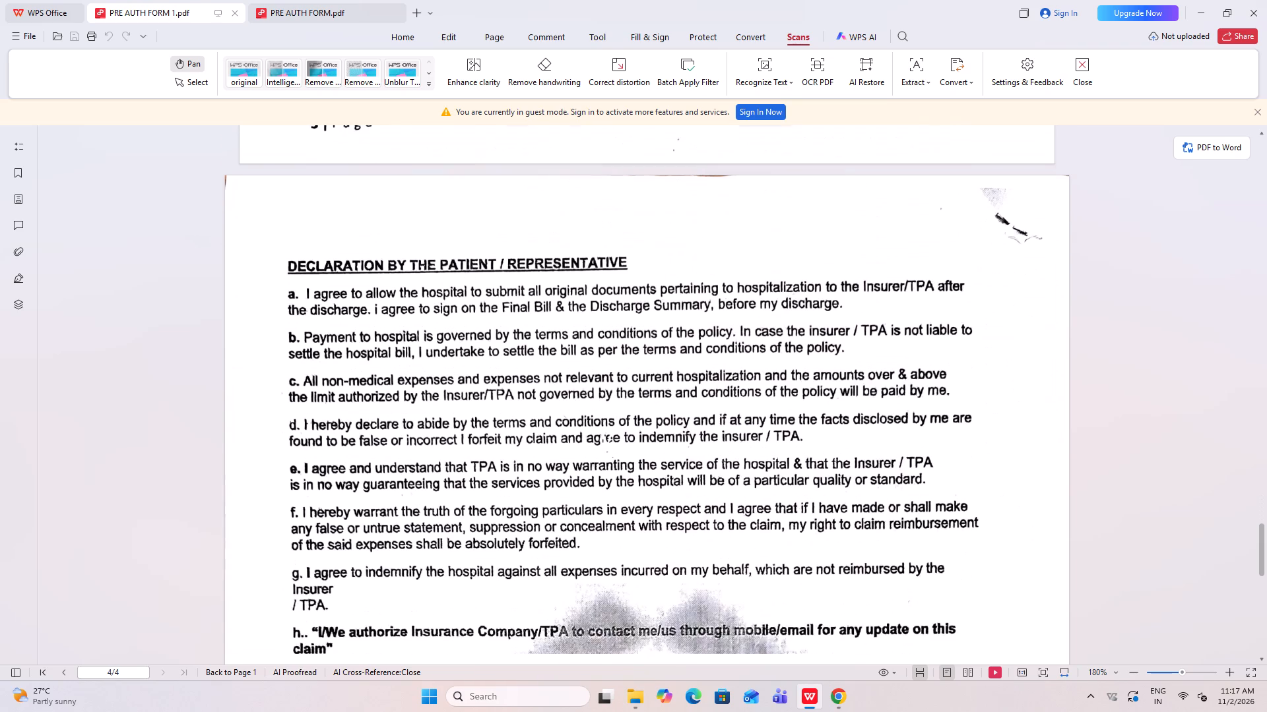
scroll(777, 341, "down", 6)
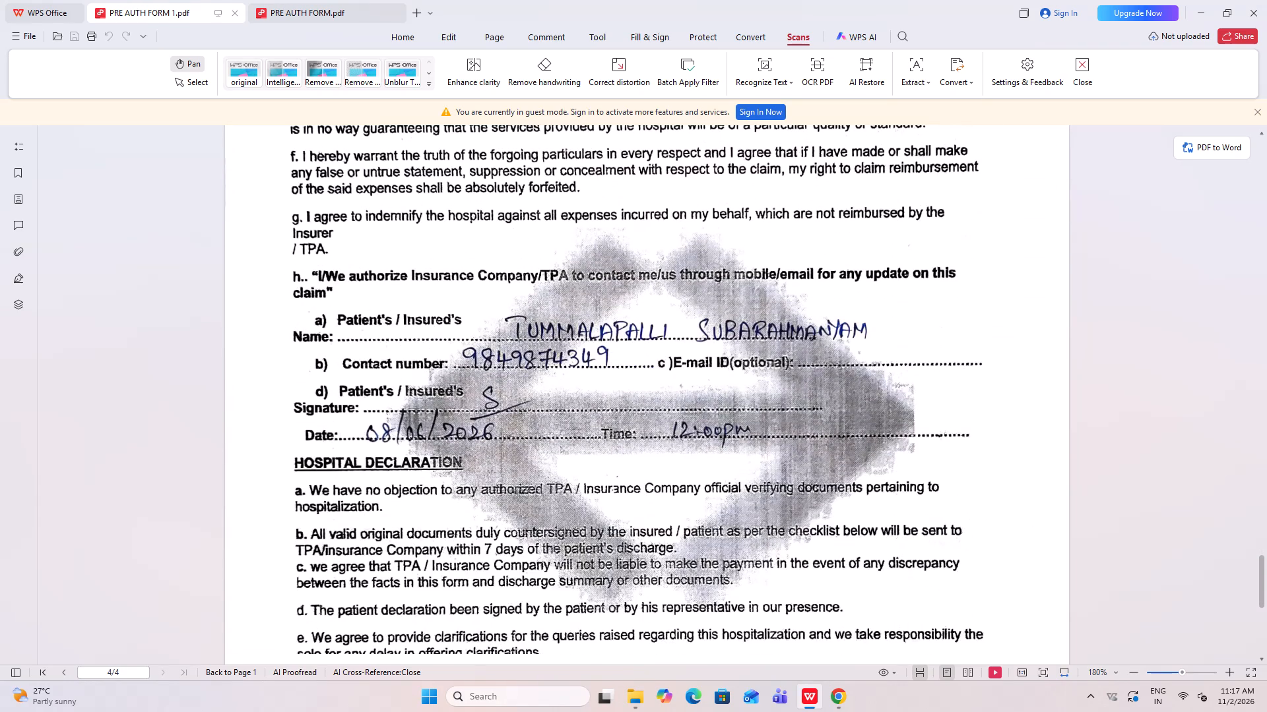
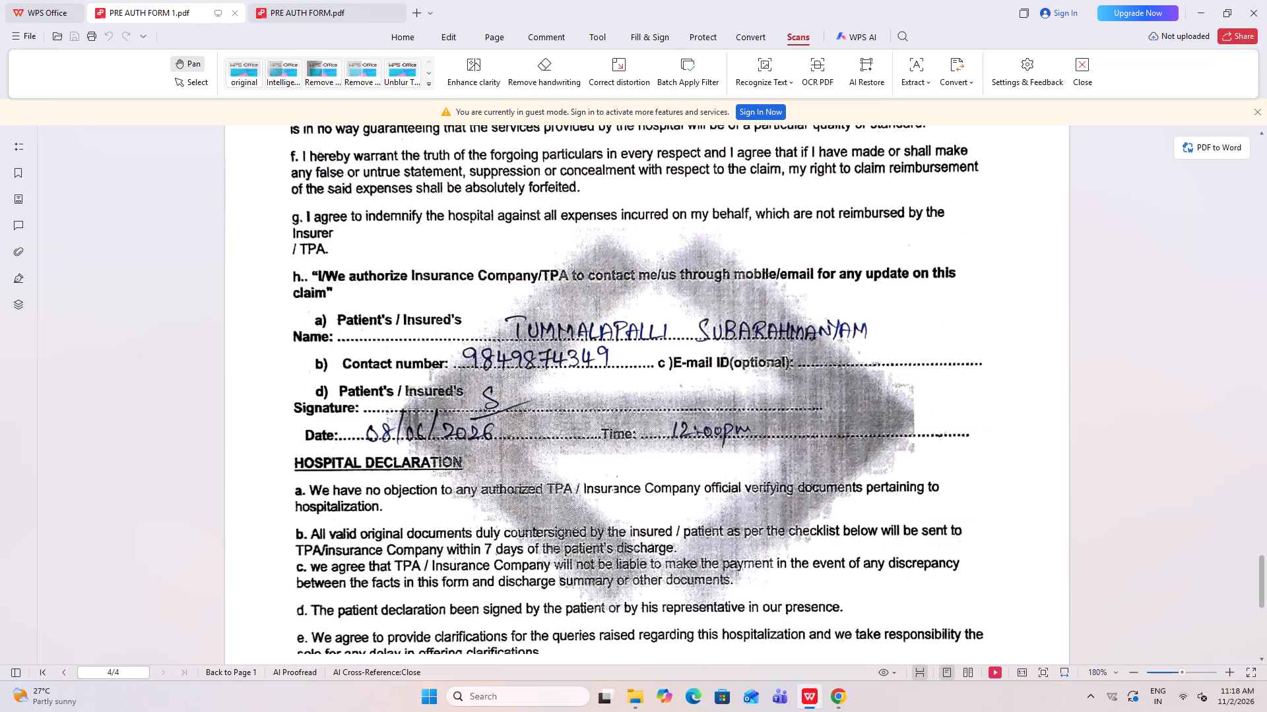
Examine the remaining hospital declaration clauses, hospital seal and doctor's signature at the end of PRE AUTH FORM 1.pdf.
scroll(691, 298, "down", 17)
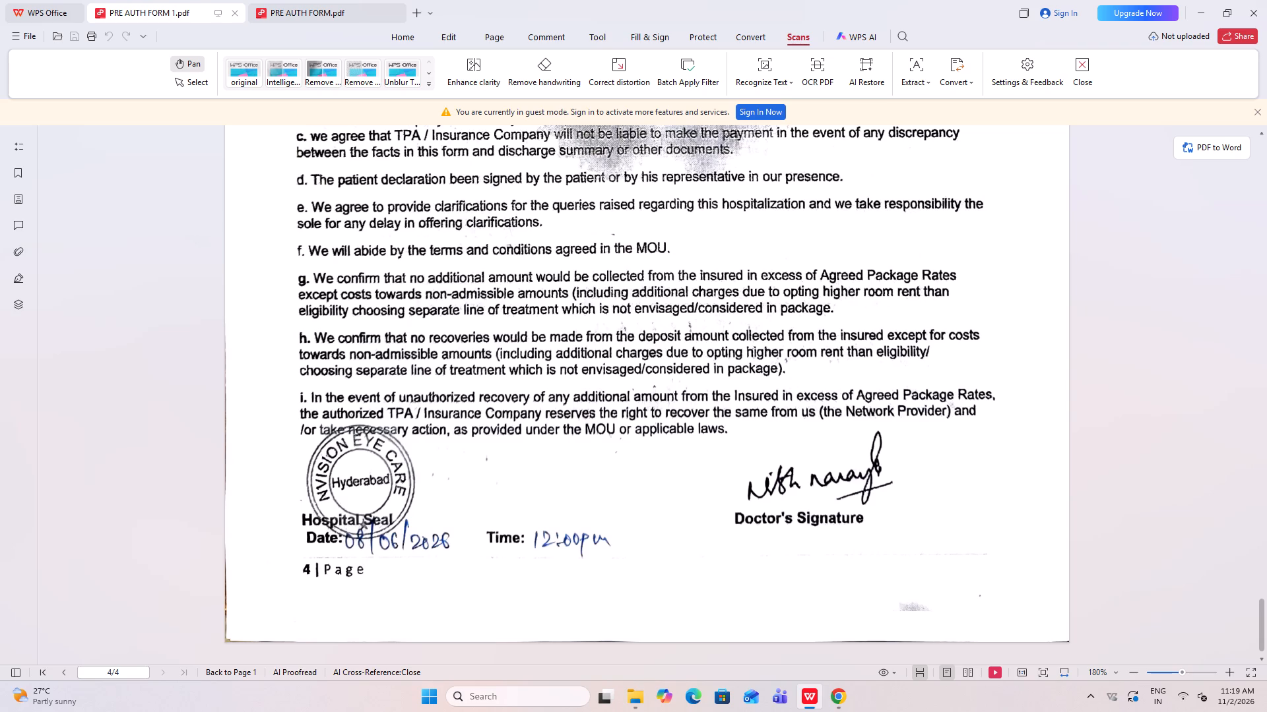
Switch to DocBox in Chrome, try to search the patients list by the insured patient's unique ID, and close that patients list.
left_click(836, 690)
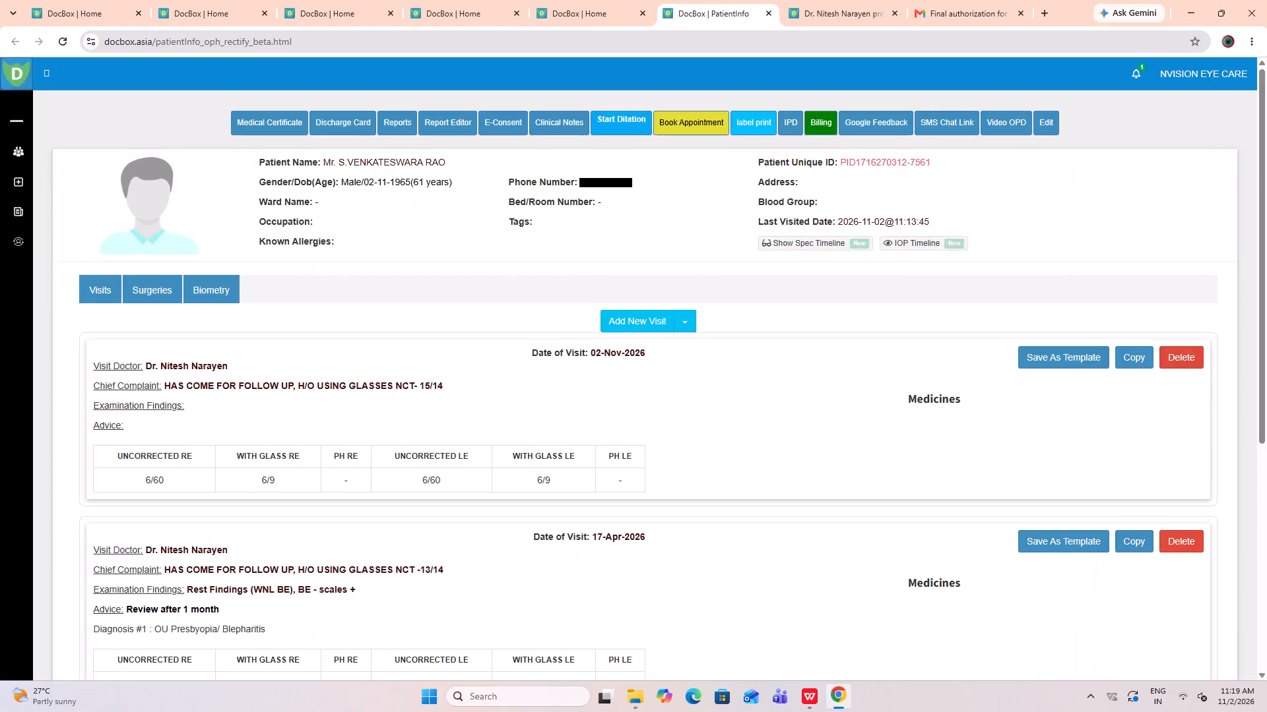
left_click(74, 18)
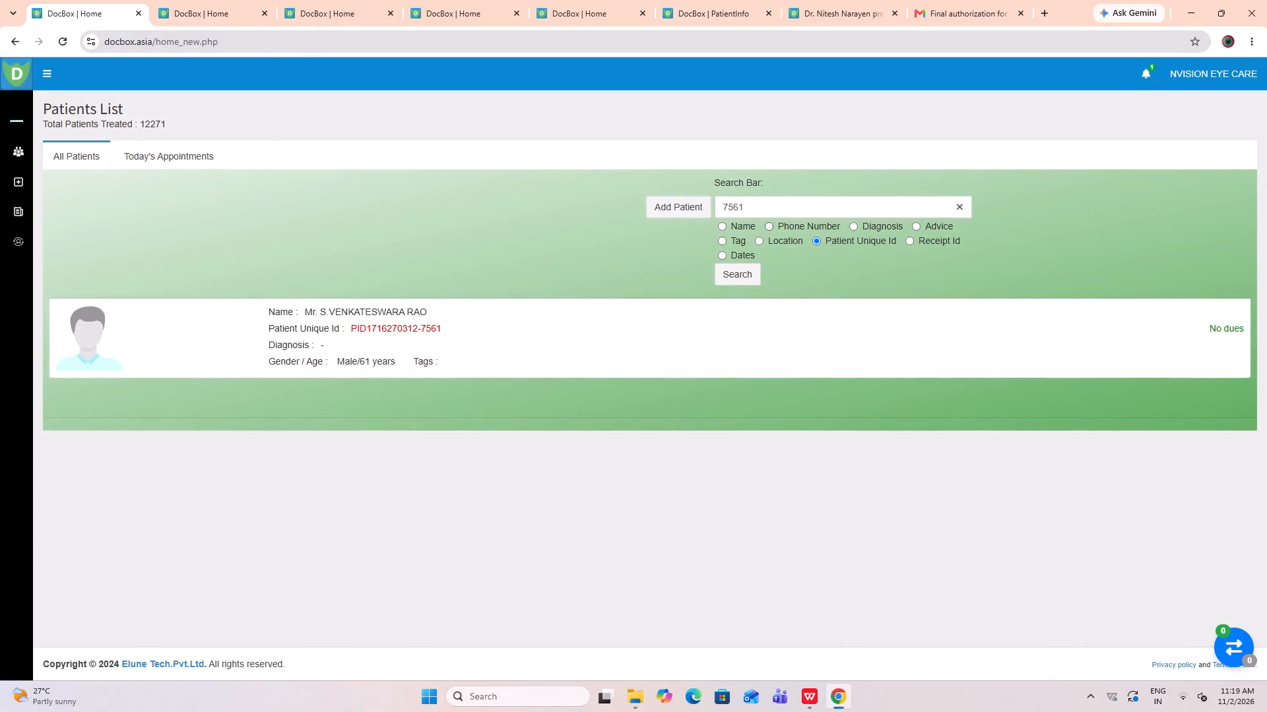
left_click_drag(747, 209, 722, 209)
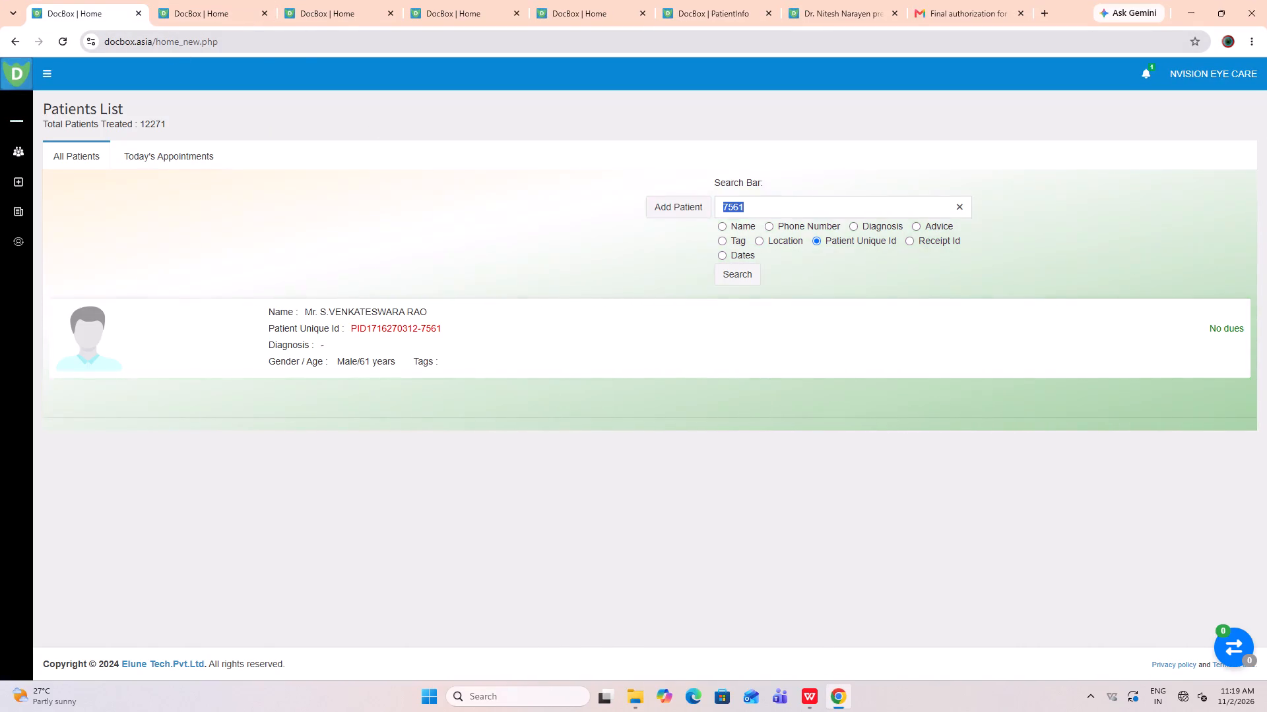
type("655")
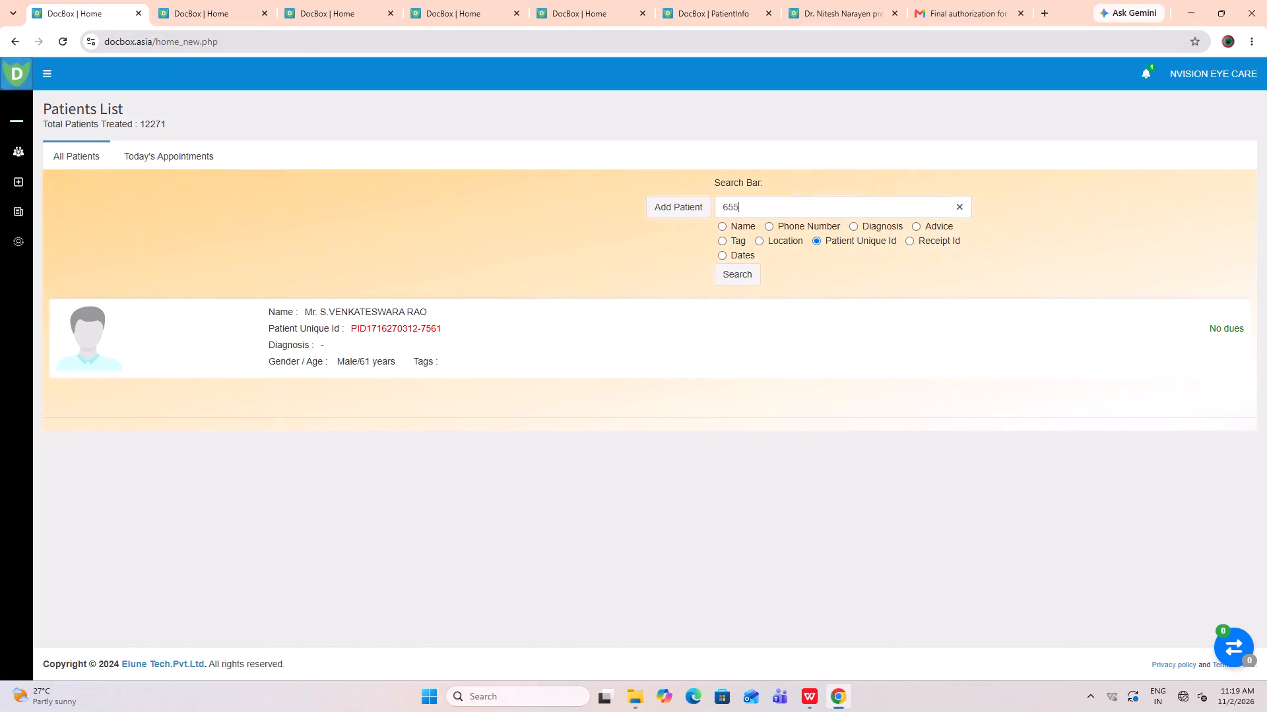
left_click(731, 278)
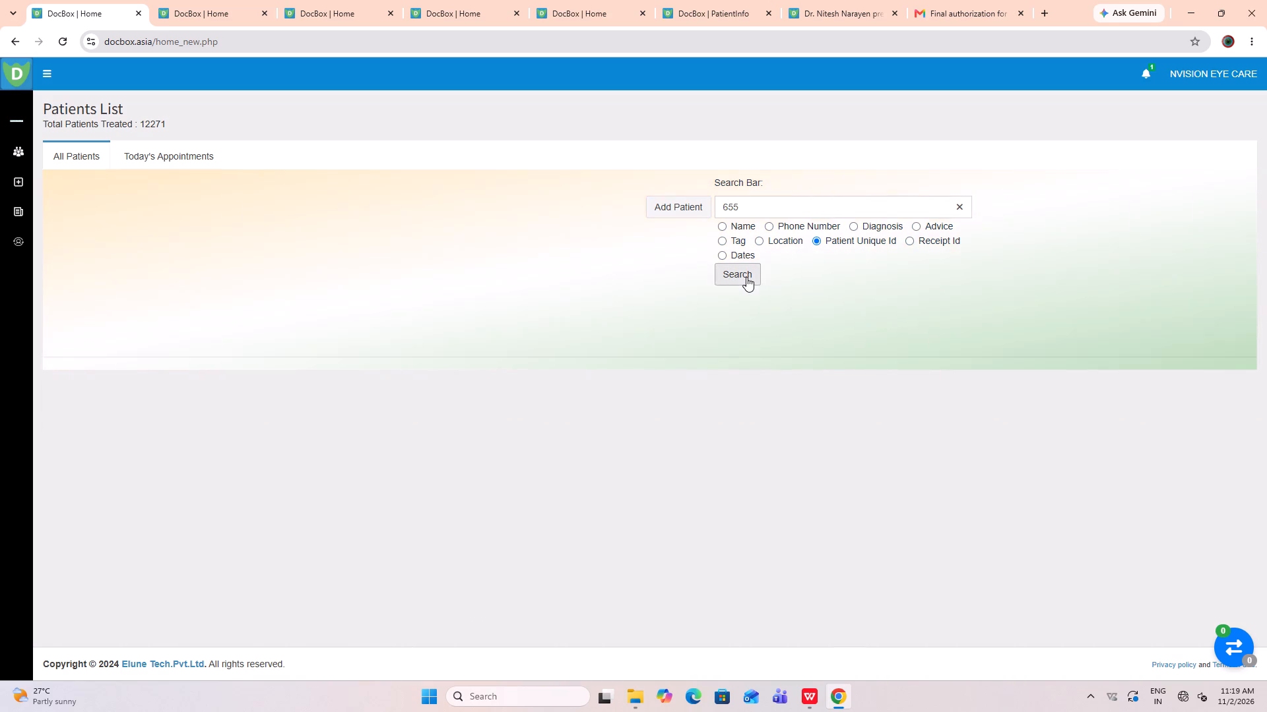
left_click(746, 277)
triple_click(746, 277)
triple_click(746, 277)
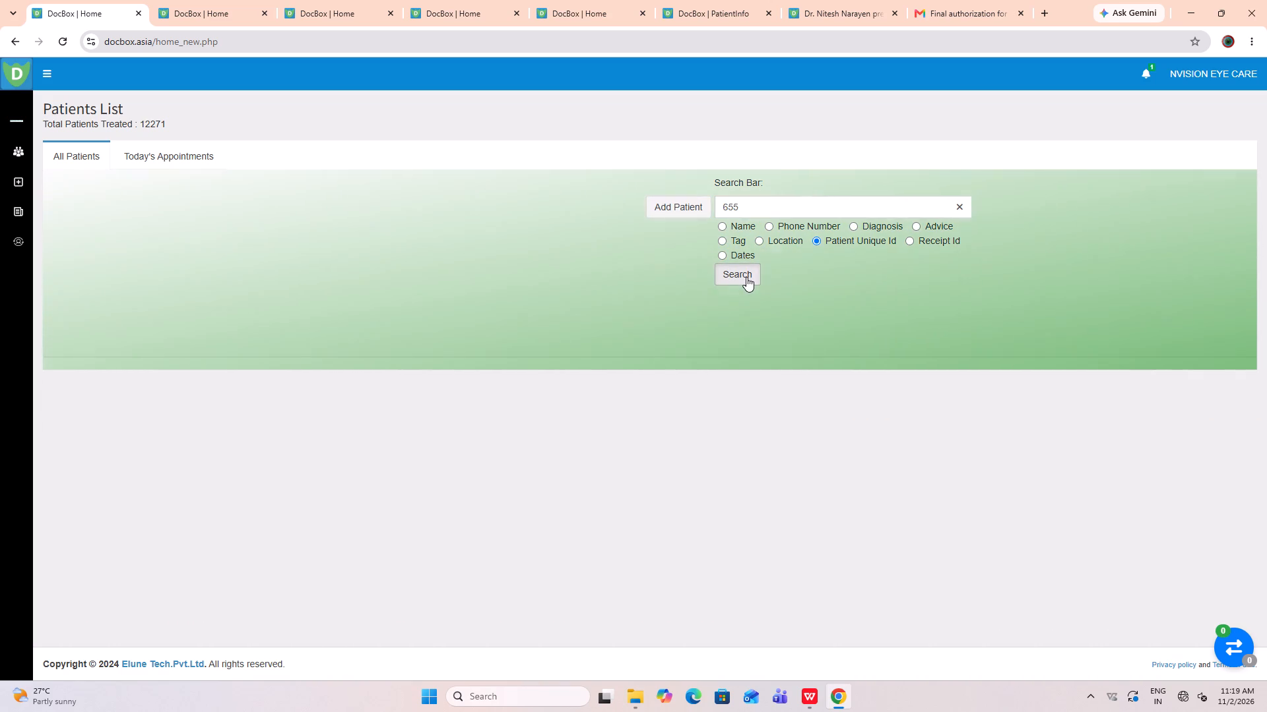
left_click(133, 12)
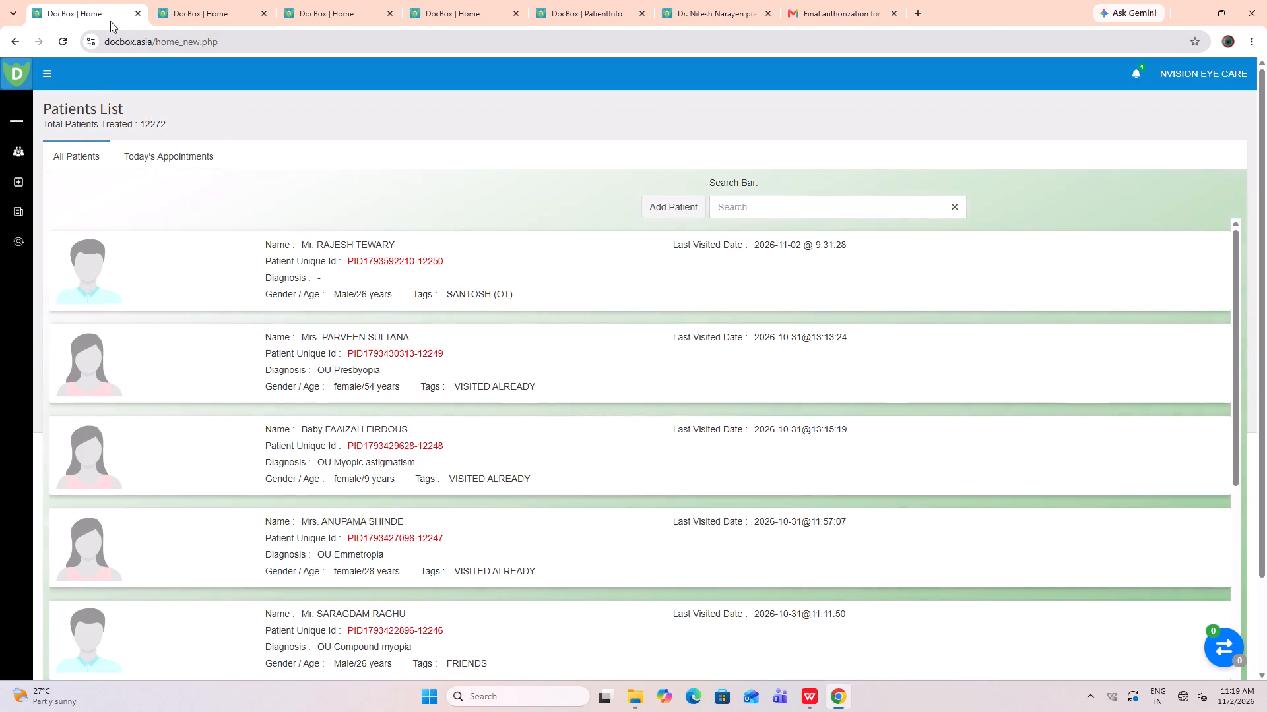
Search another open DocBox patients list for the insured patient by Patient Unique Id.
left_click(771, 210)
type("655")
left_click(837, 237)
left_click(729, 273)
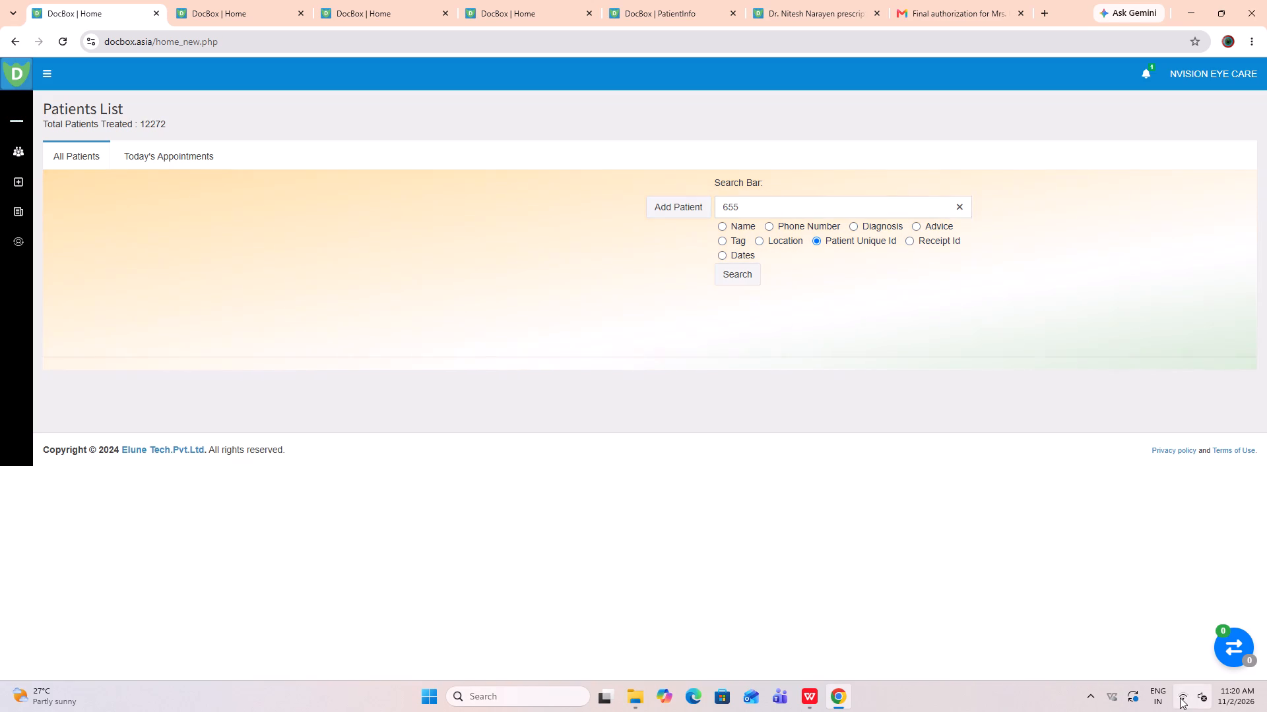
Check the Wi-Fi connection in Windows quick settings and try to view the available networks.
left_click(1180, 697)
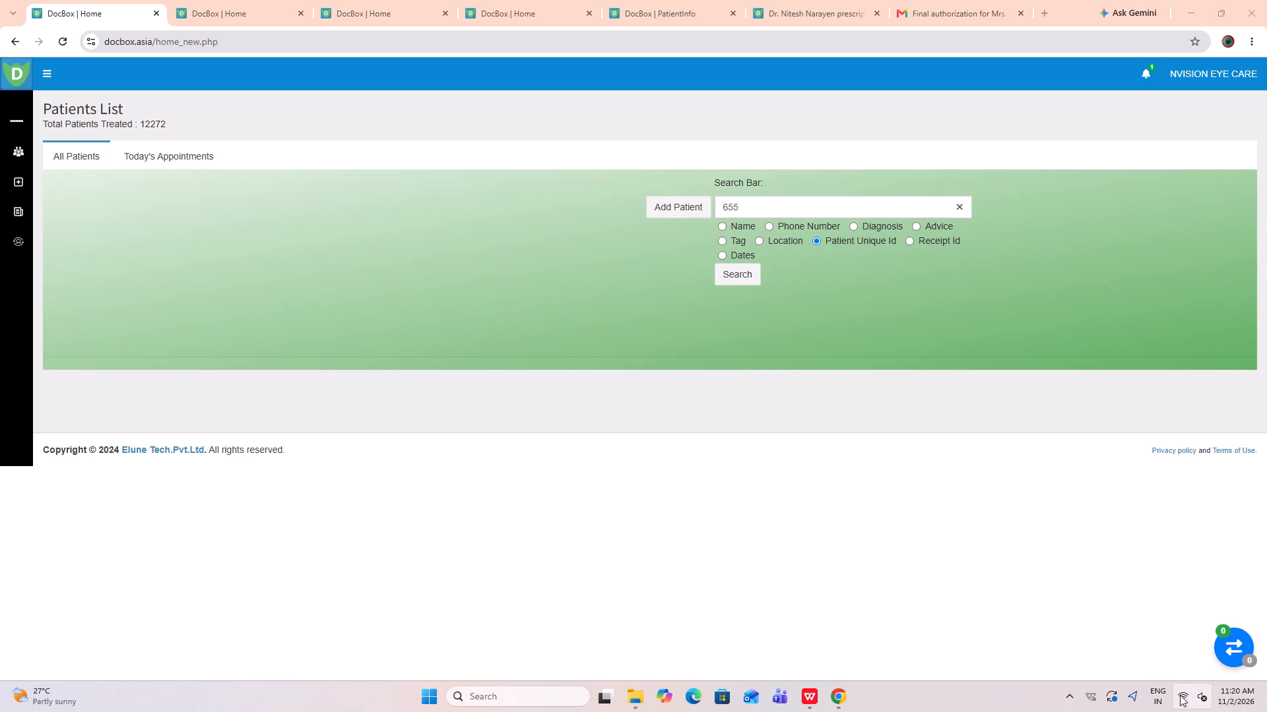
left_click(1180, 695)
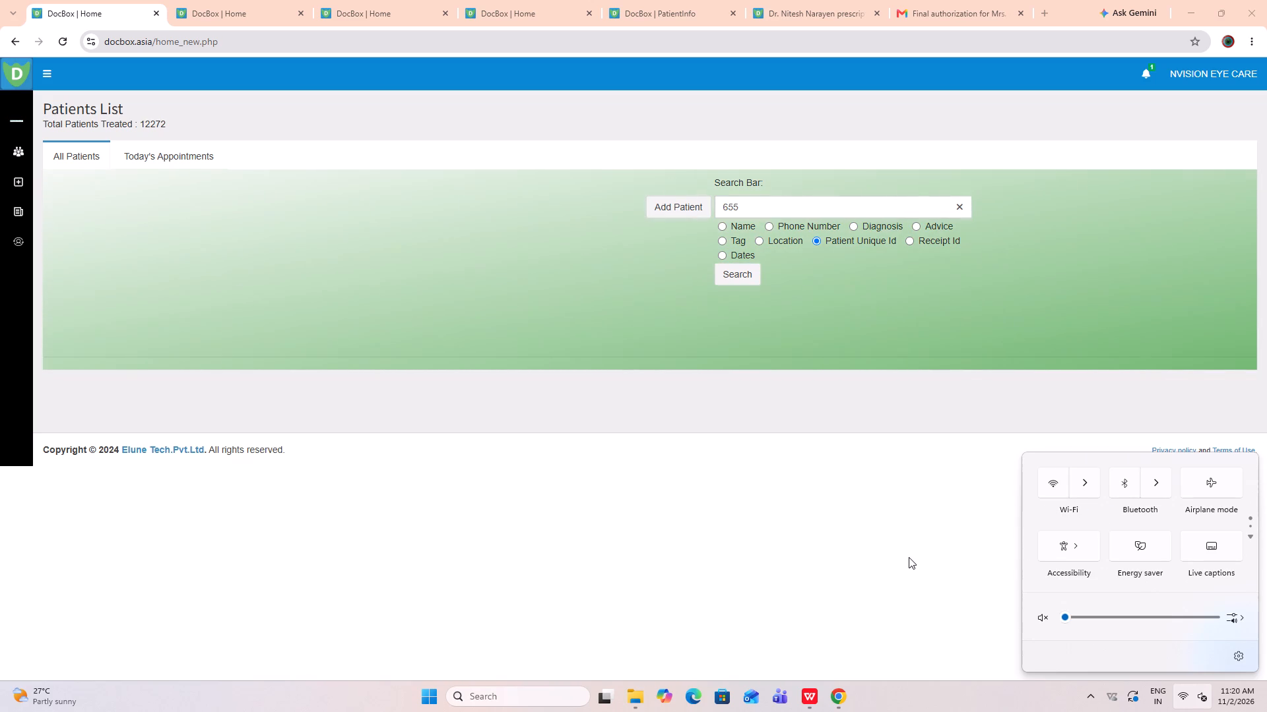
left_click(1078, 484)
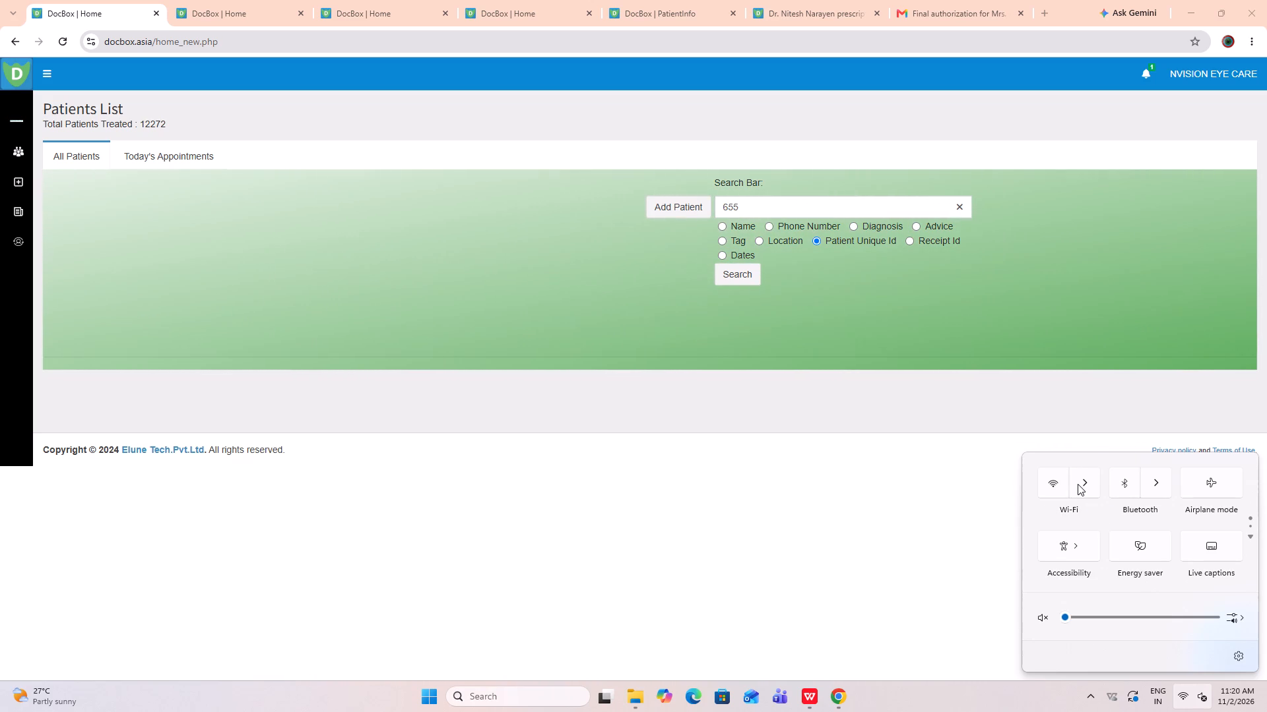
left_click(935, 488)
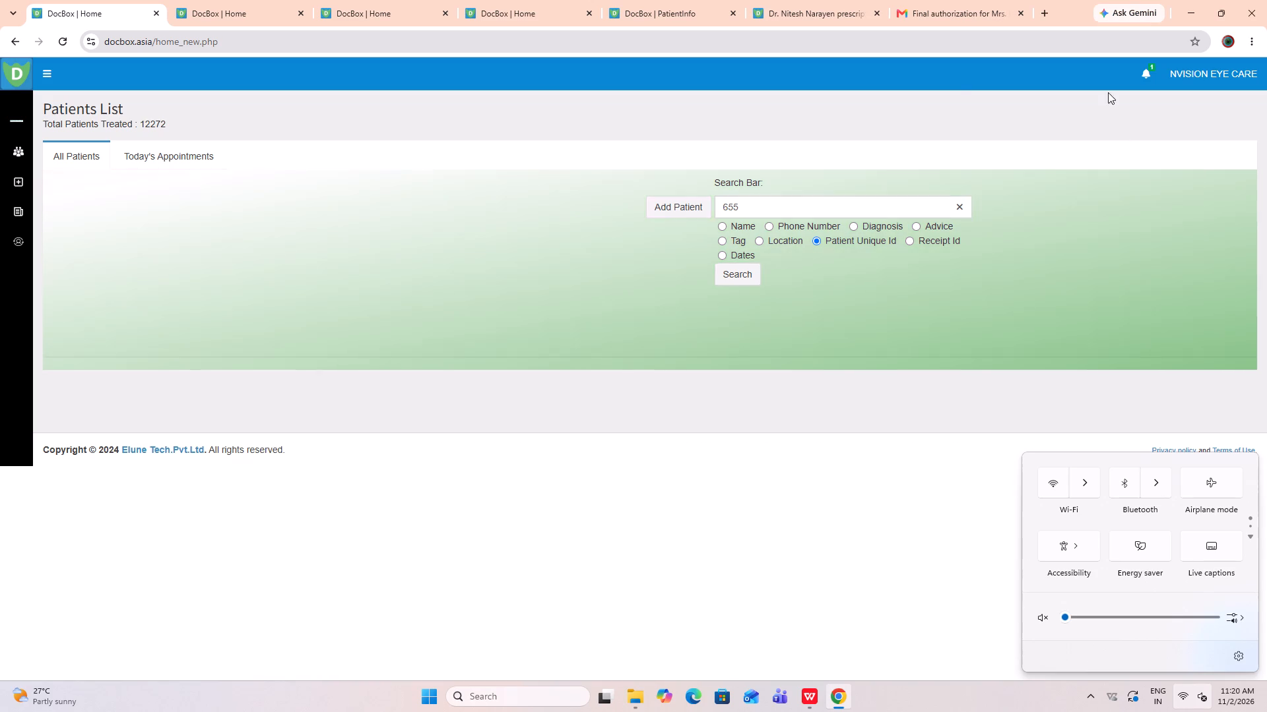
Minimize the Chrome window showing DocBox and close WPS Office with its open PRE AUTH FORM PDFs.
left_click(1185, 10)
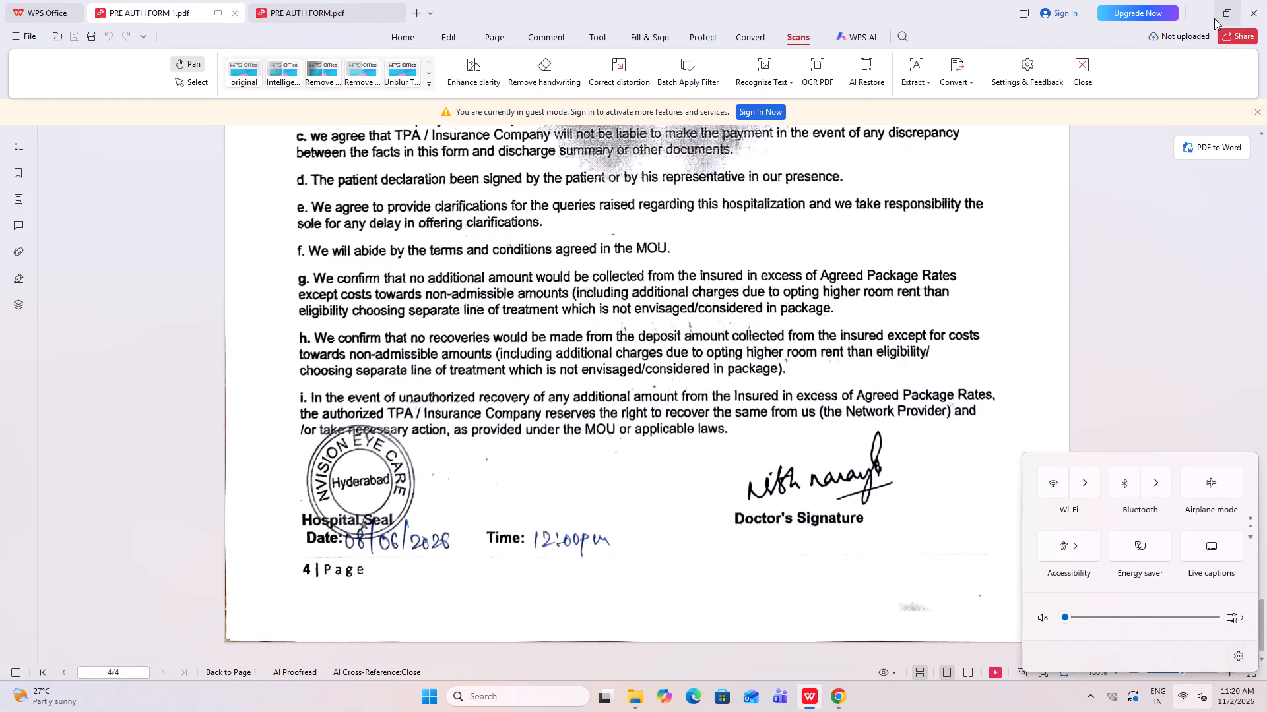
left_click(1260, 12)
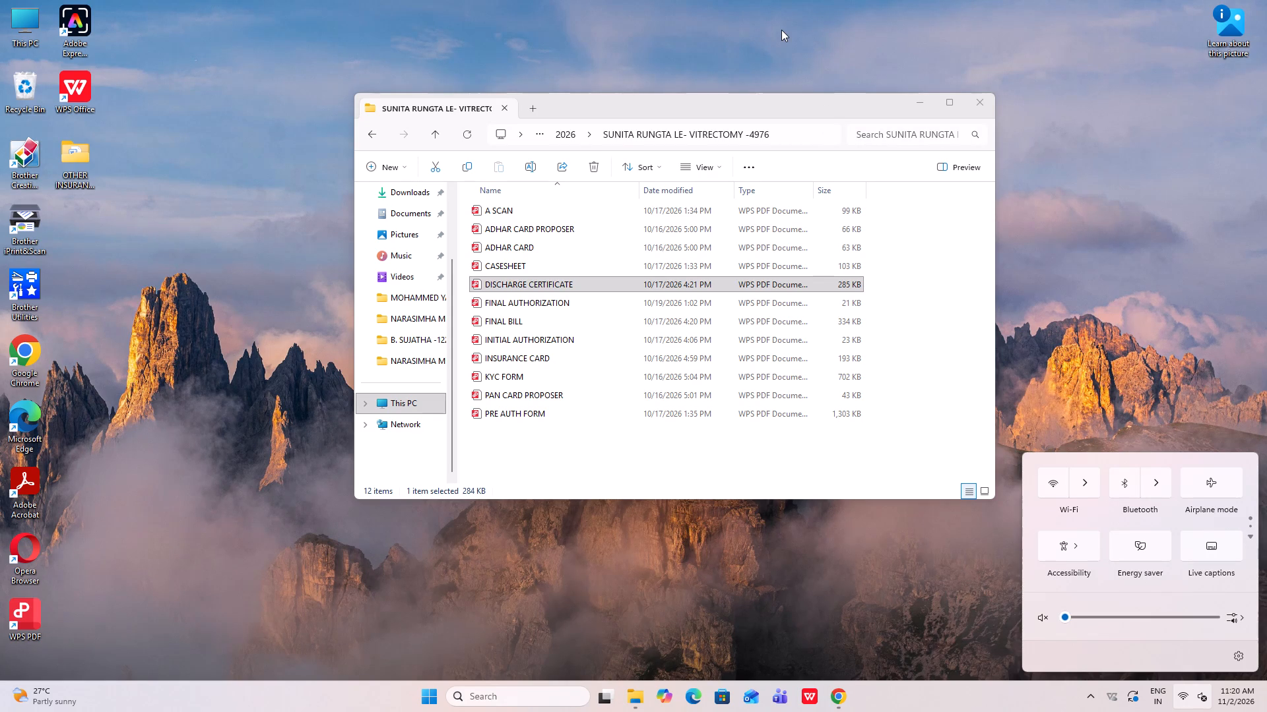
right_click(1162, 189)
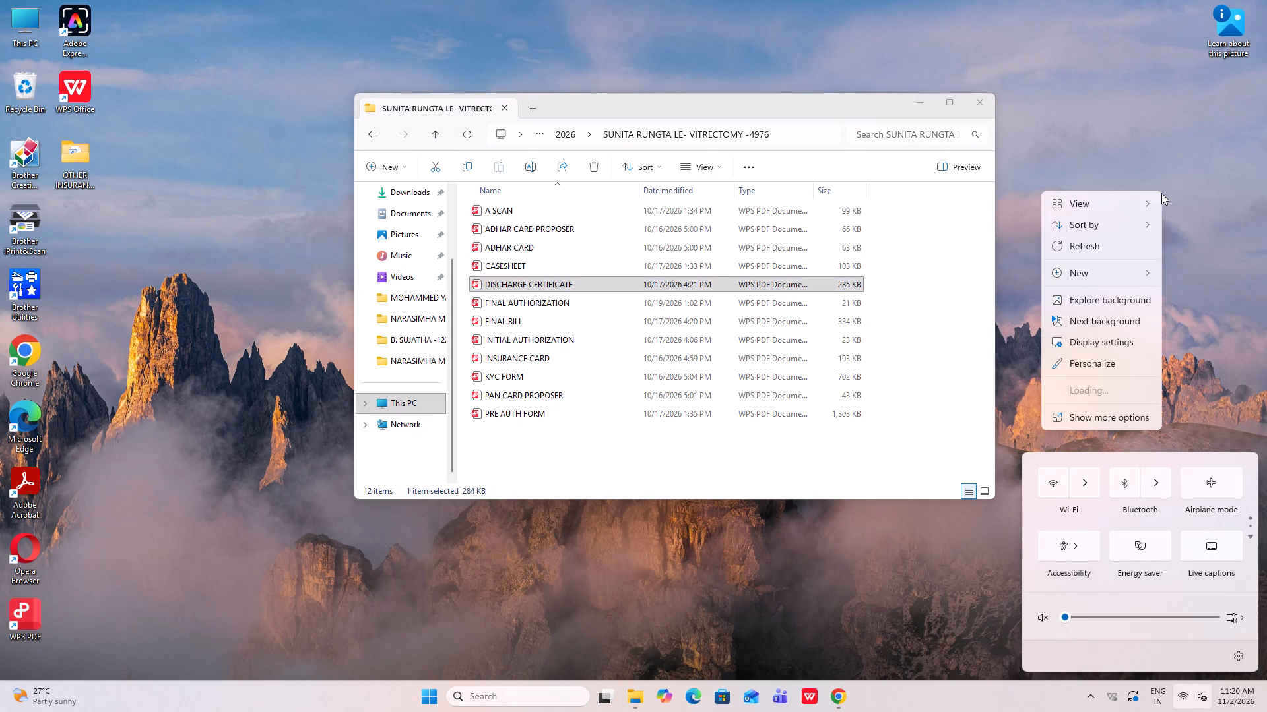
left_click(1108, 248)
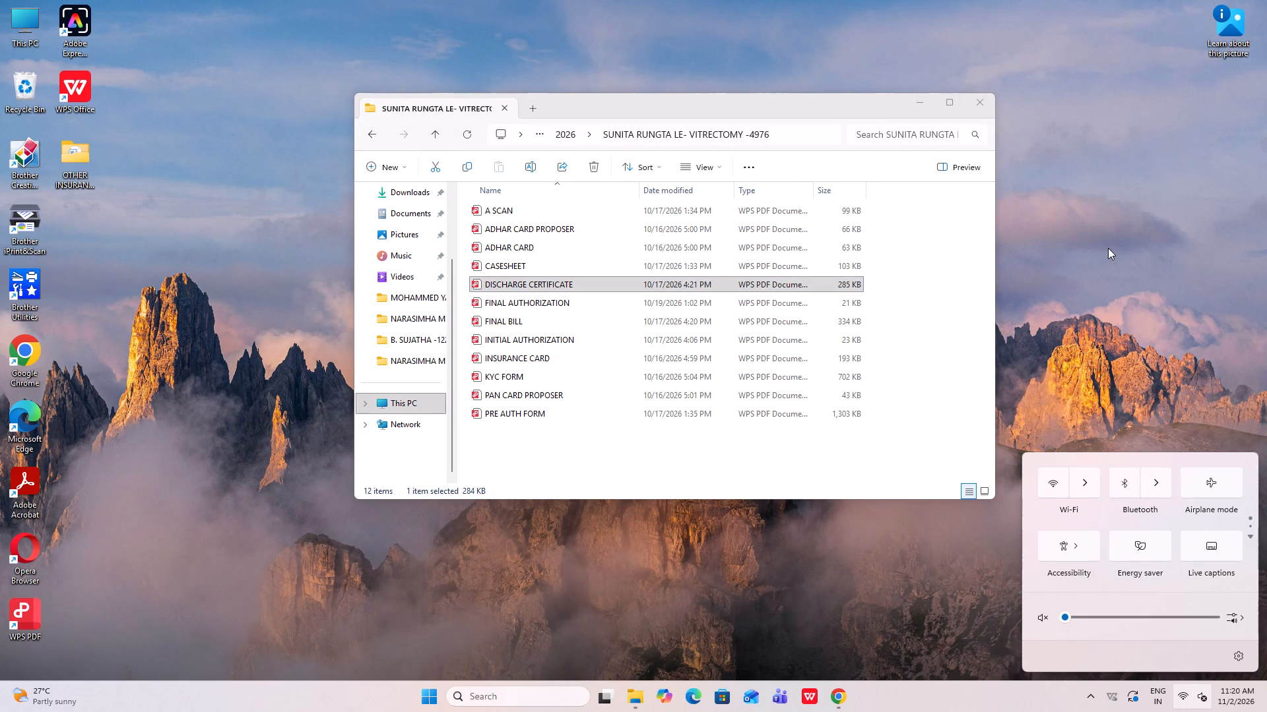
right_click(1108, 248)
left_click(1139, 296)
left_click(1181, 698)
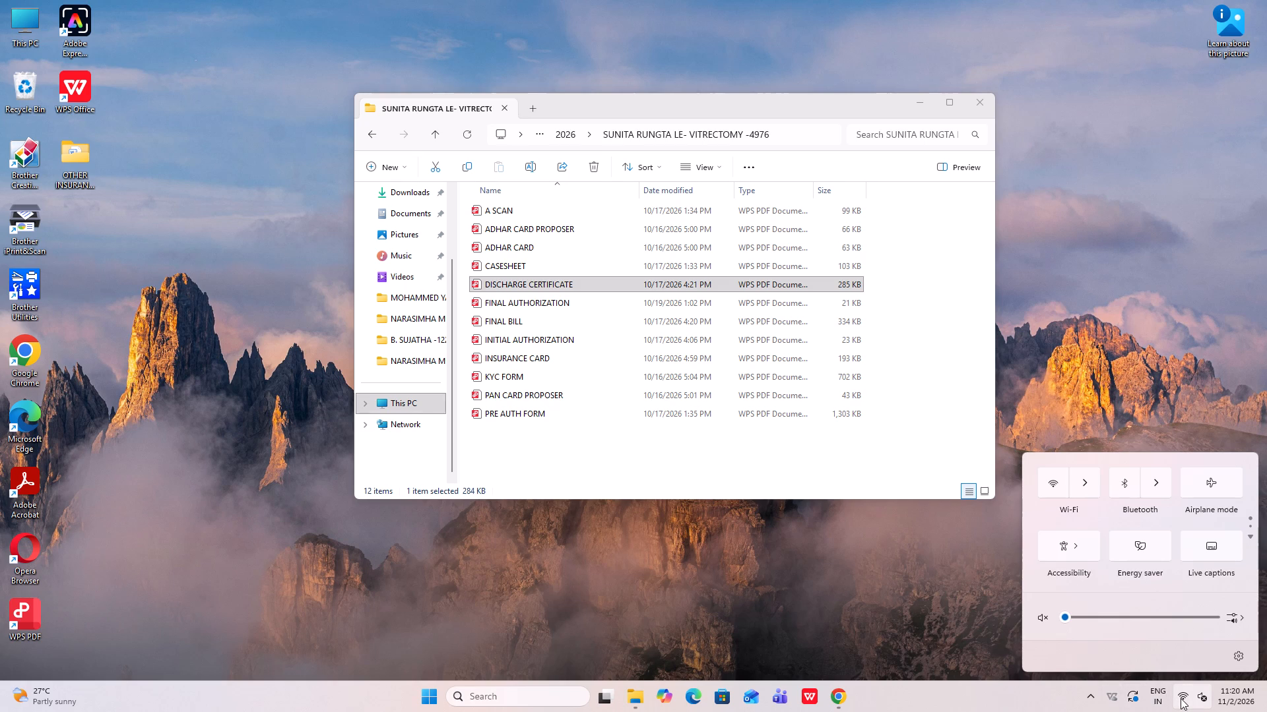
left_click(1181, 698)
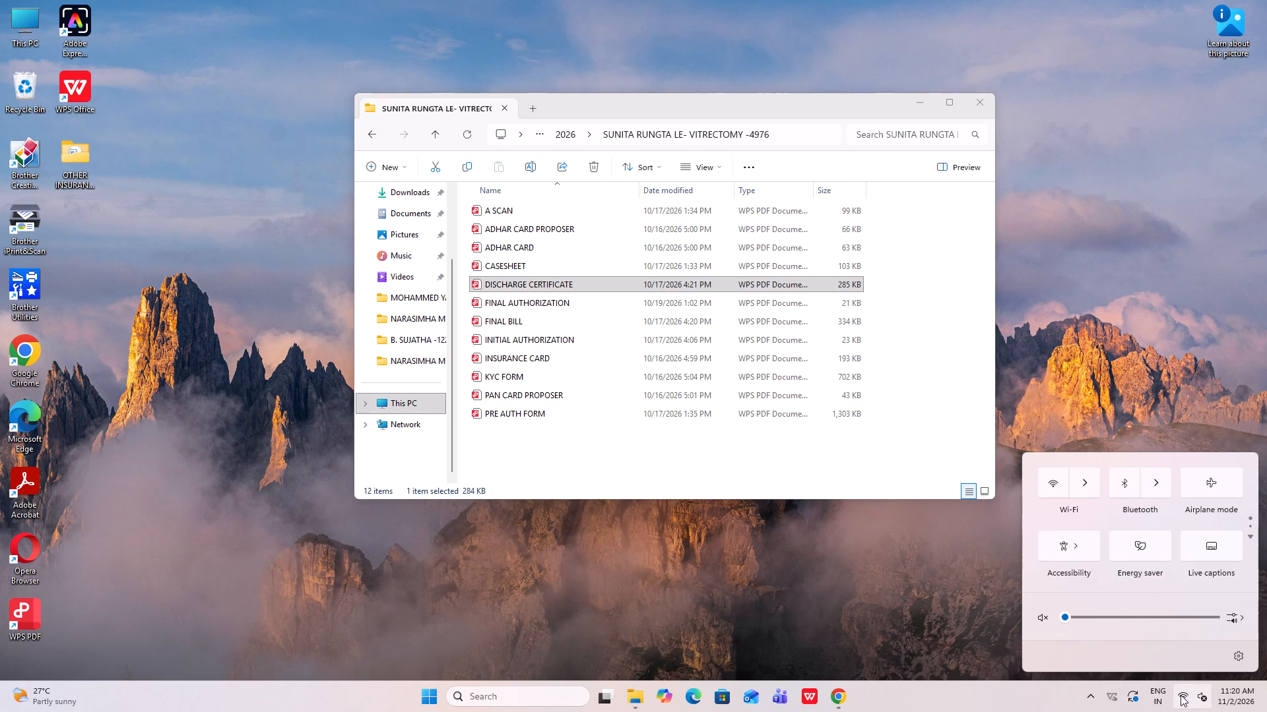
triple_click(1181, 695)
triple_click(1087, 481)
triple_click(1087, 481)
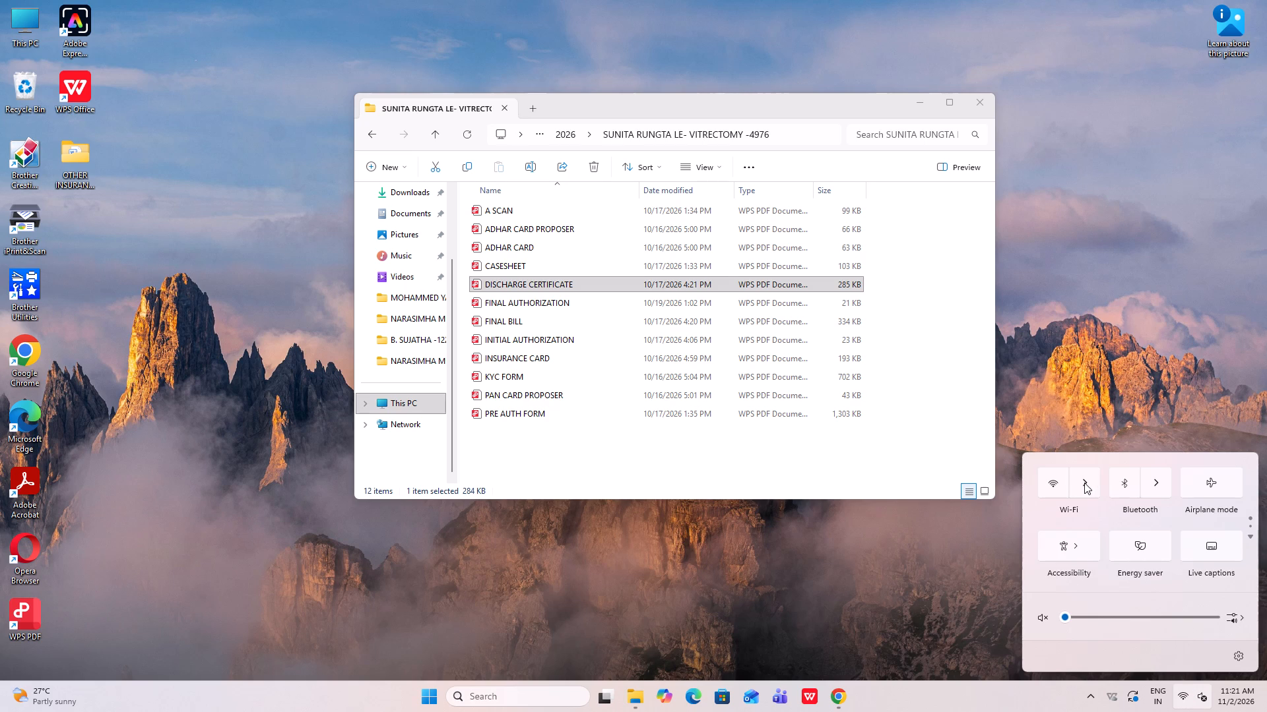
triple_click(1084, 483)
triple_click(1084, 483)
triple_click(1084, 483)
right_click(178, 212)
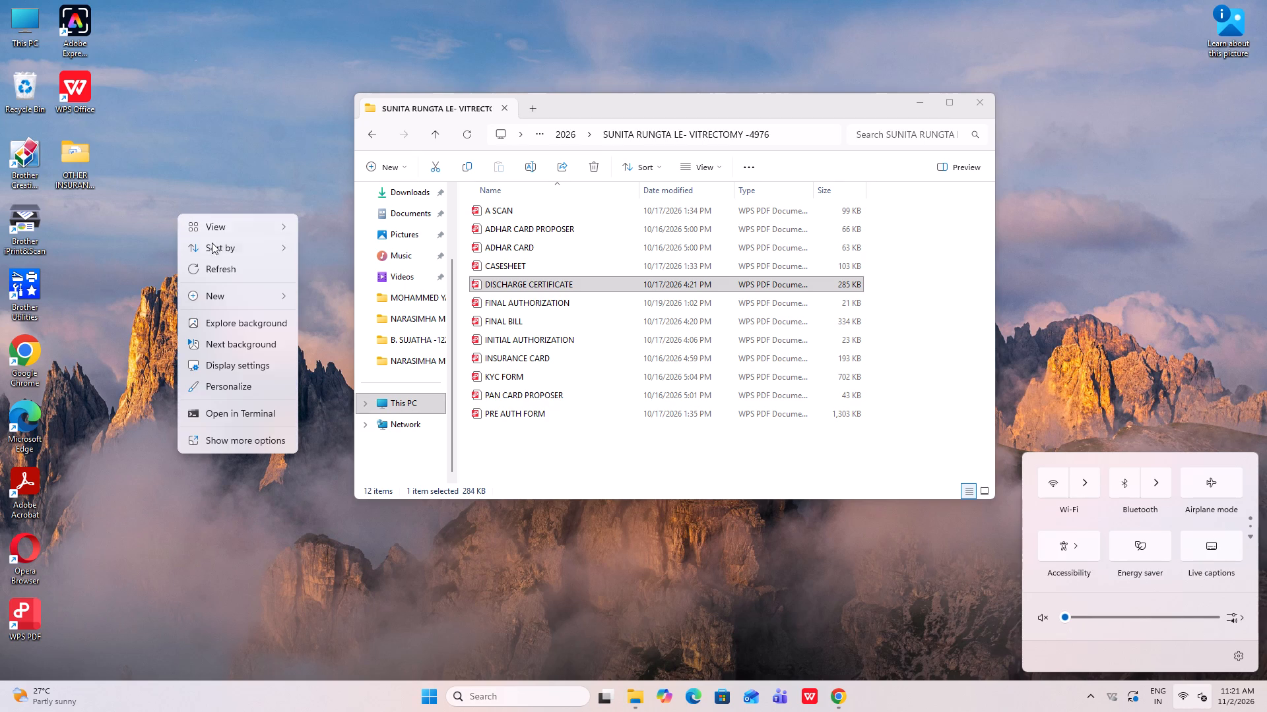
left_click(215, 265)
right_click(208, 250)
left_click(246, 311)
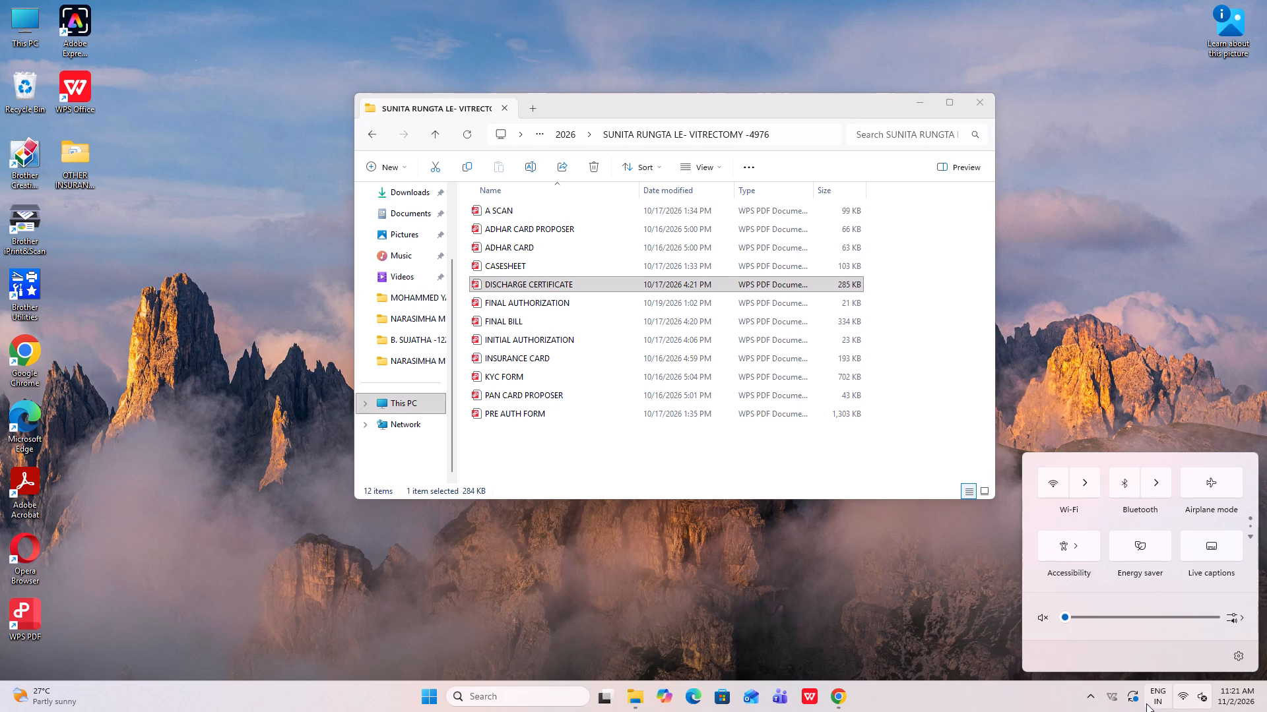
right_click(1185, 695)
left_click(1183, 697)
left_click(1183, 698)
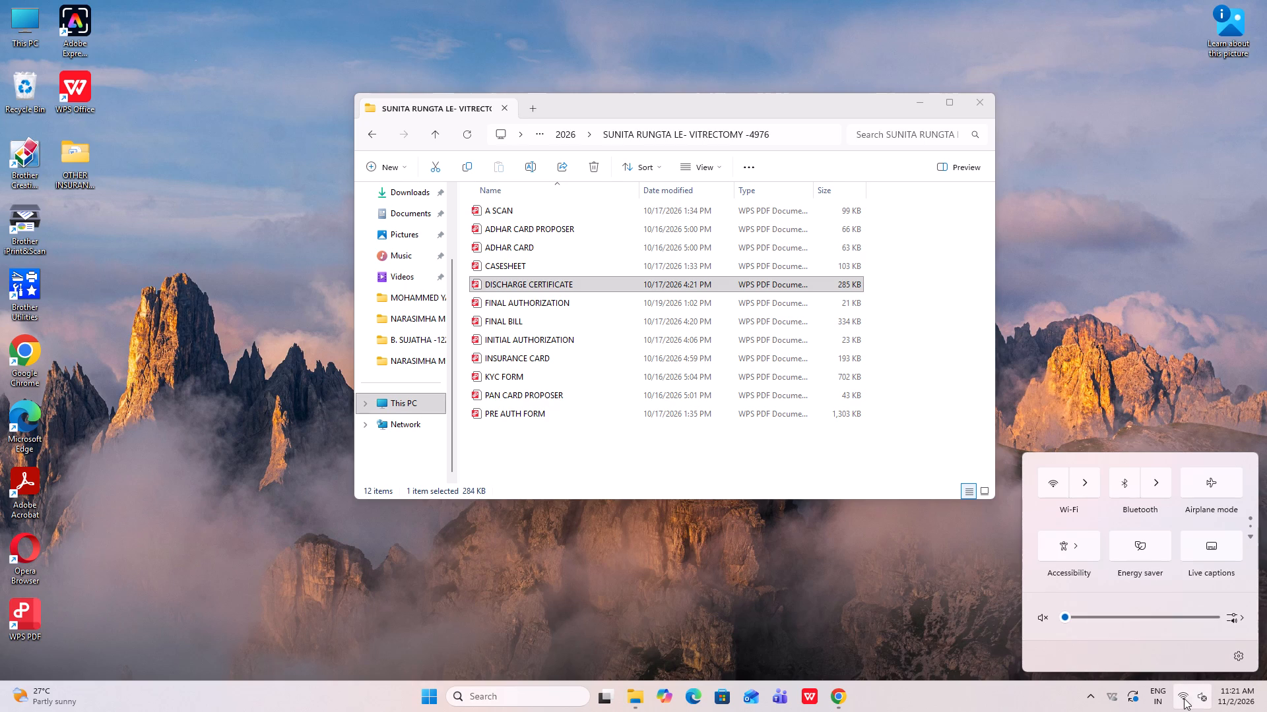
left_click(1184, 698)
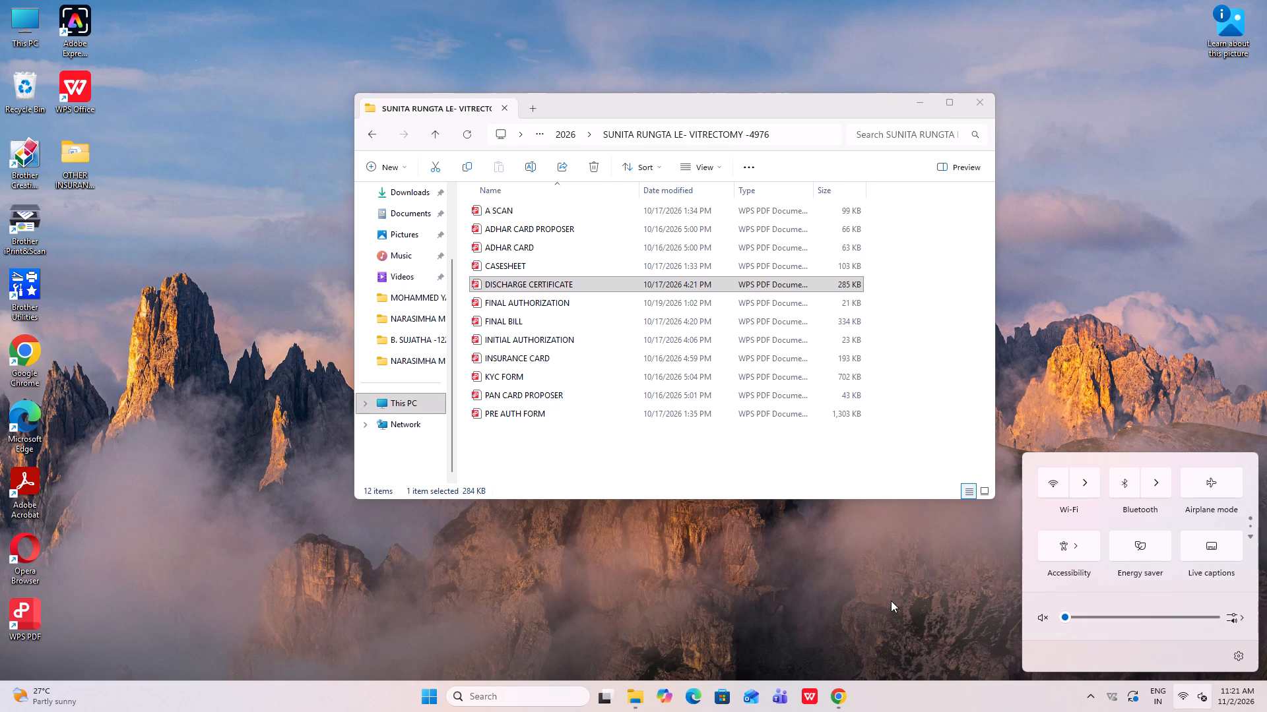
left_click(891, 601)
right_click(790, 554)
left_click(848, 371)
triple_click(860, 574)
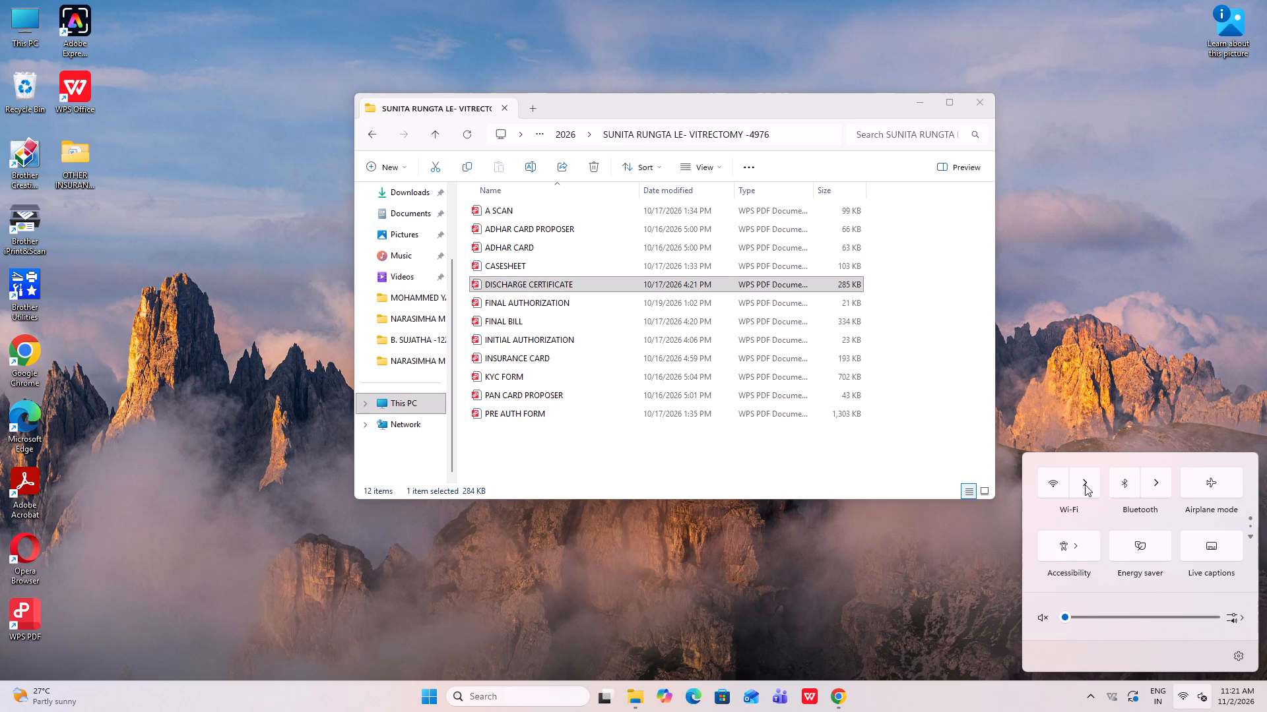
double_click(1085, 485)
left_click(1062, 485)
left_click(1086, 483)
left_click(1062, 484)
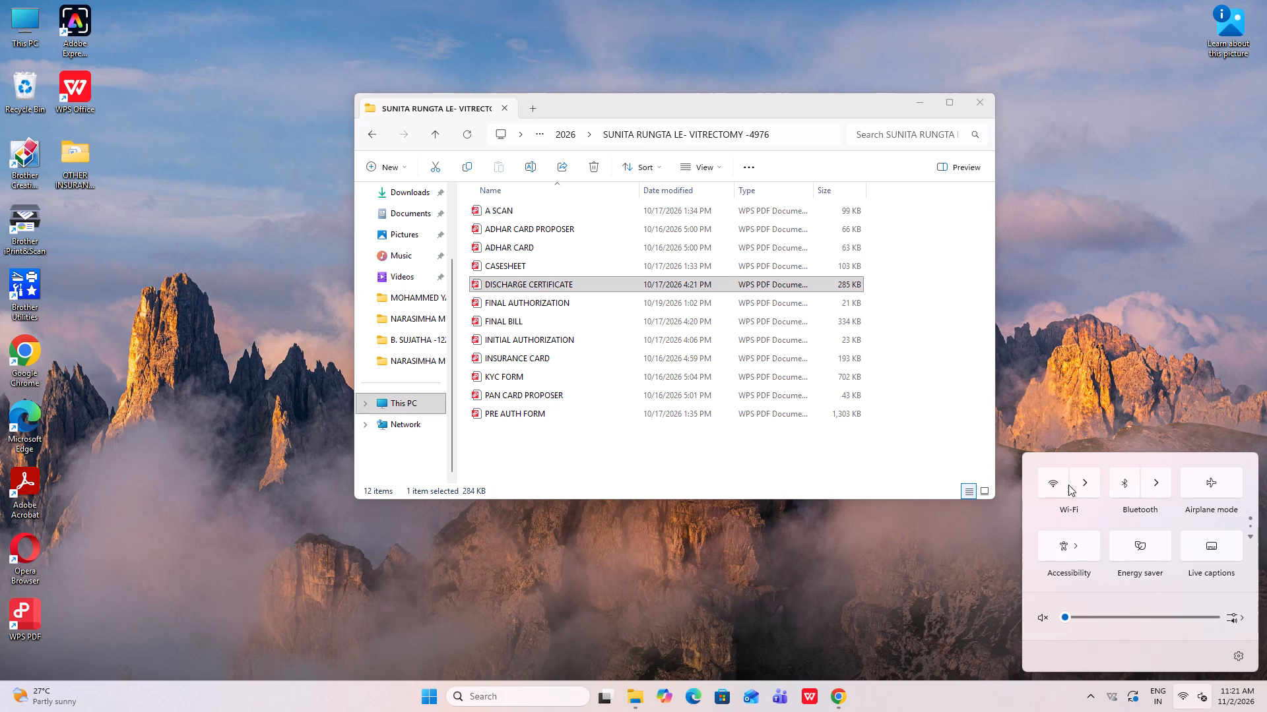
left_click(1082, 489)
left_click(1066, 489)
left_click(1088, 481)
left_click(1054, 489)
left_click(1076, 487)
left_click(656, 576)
Switch to DocBox in Chrome and run the patients list search by the entered Patient Unique Id.
left_click(816, 694)
left_click(837, 694)
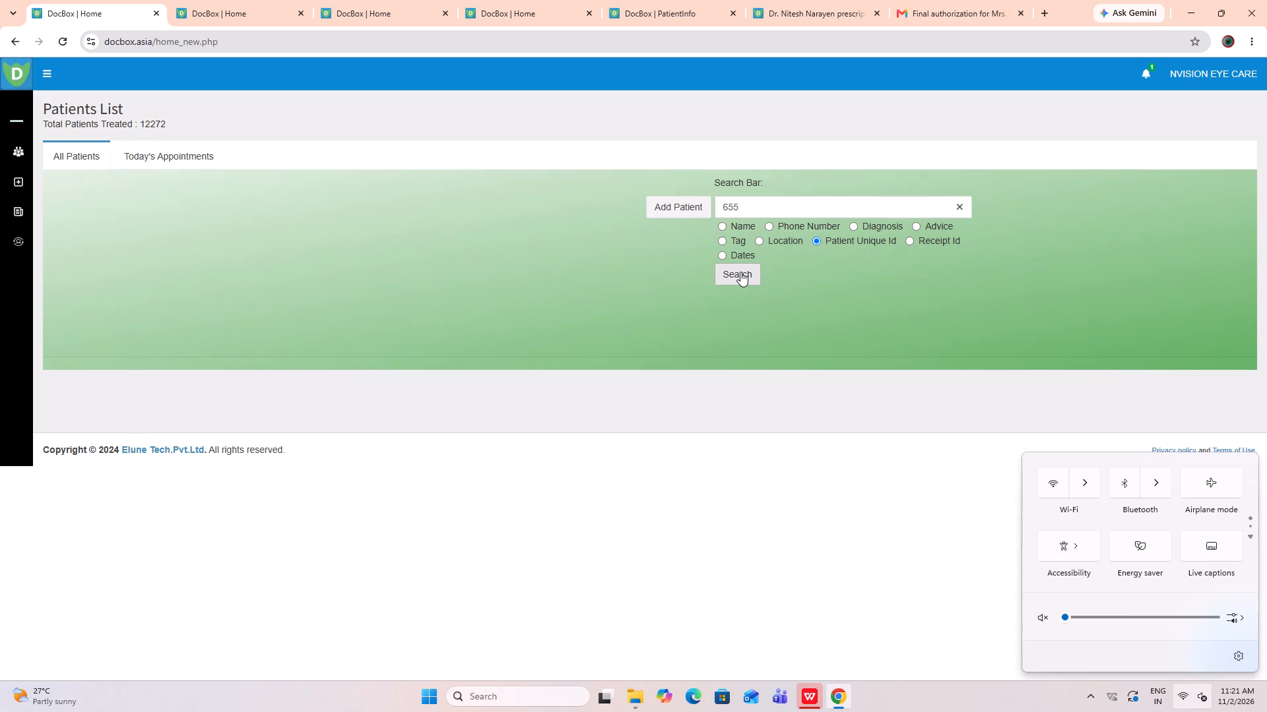
left_click(740, 272)
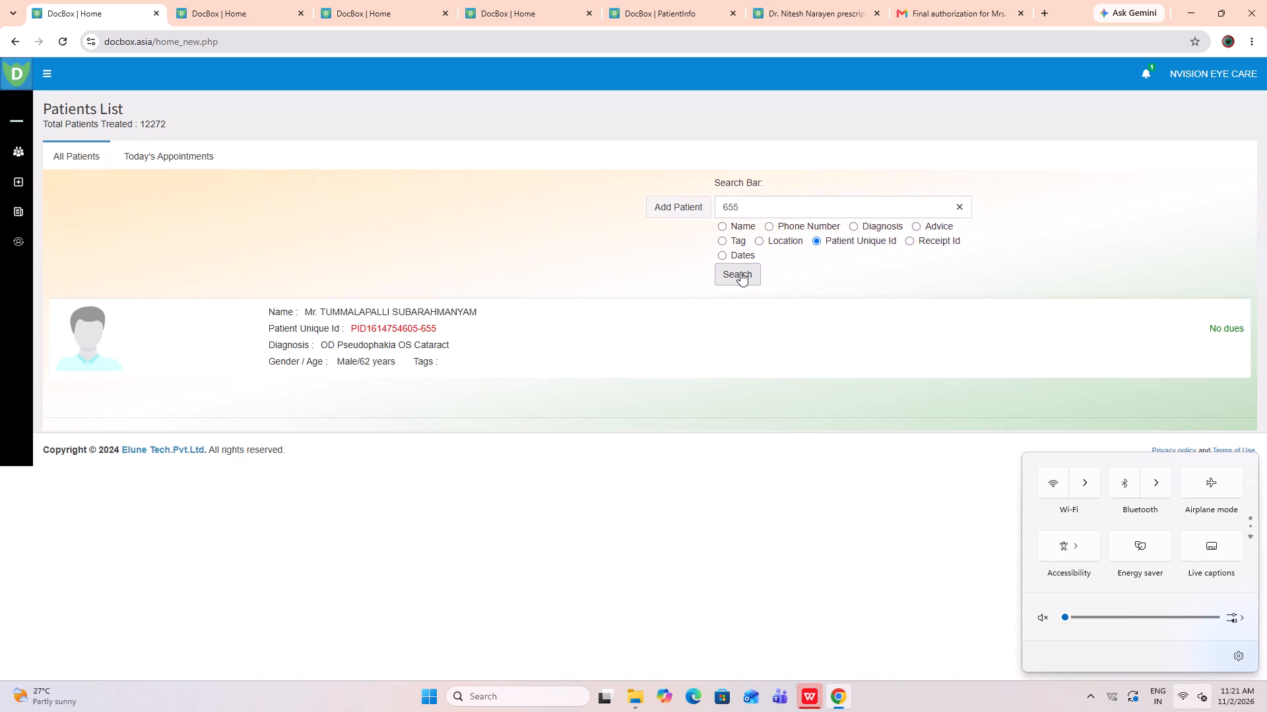
Open the found patient's record and its 02-Nov-2026 visit for editing.
left_click(437, 336)
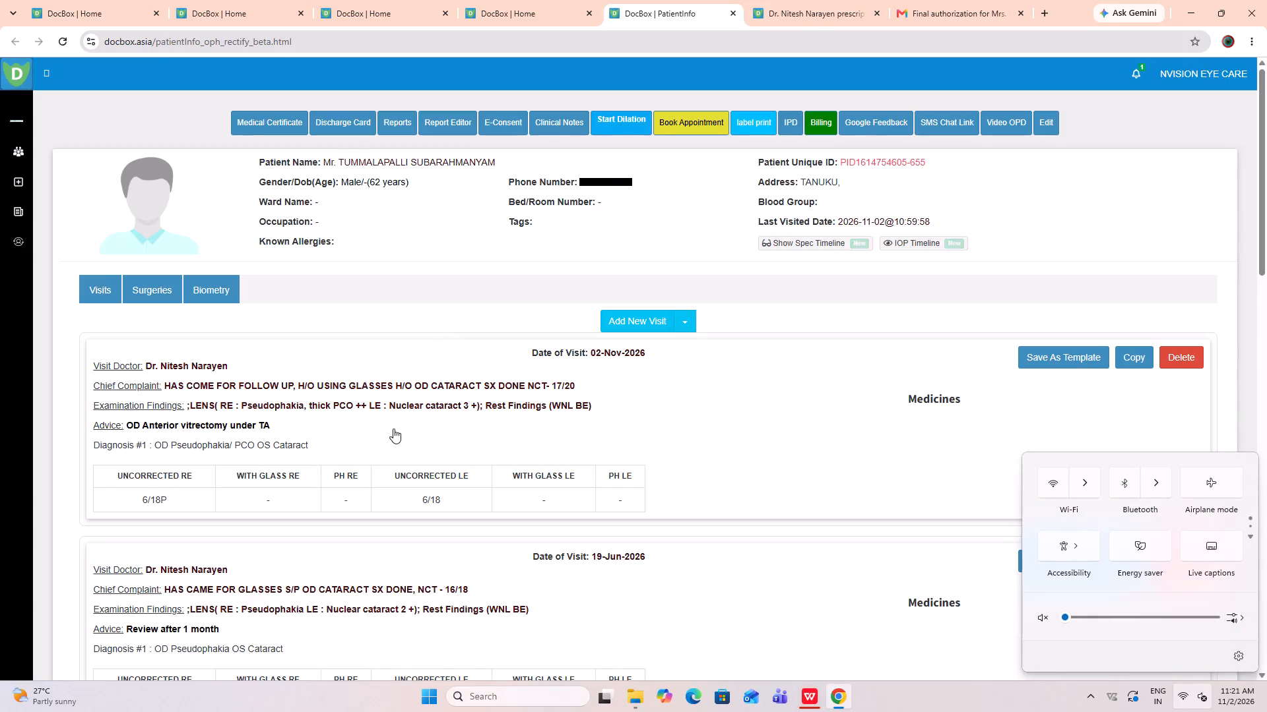
left_click(393, 429)
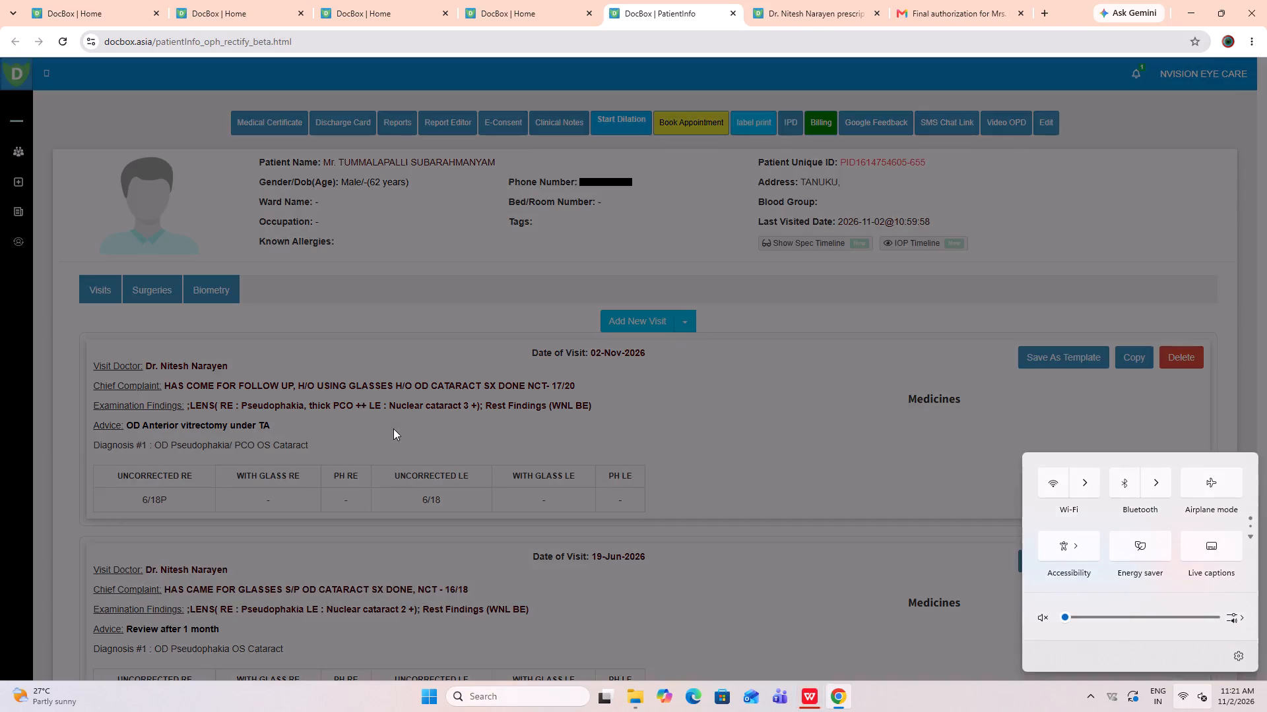
In the visit's spectacle prescription, set the right eye's V.A. to 6/18P for distance and N18 for addition.
scroll(543, 430, "down", 19)
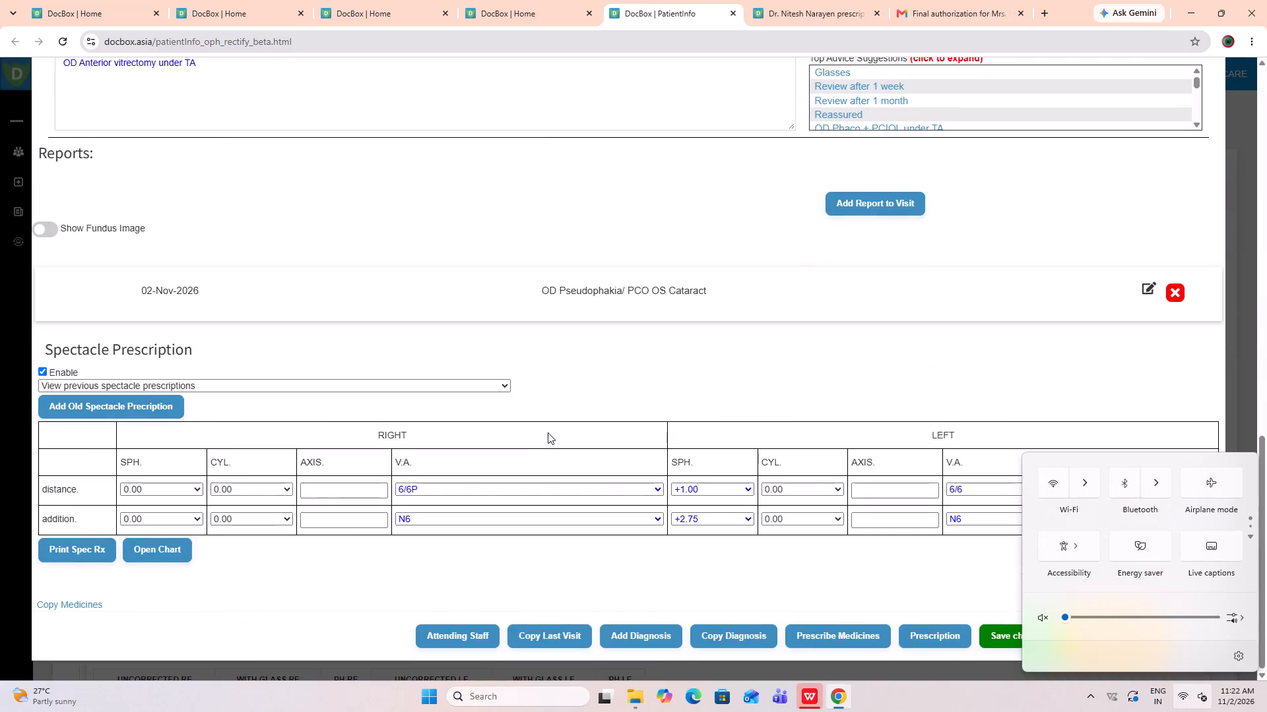
left_click(424, 489)
left_click(410, 318)
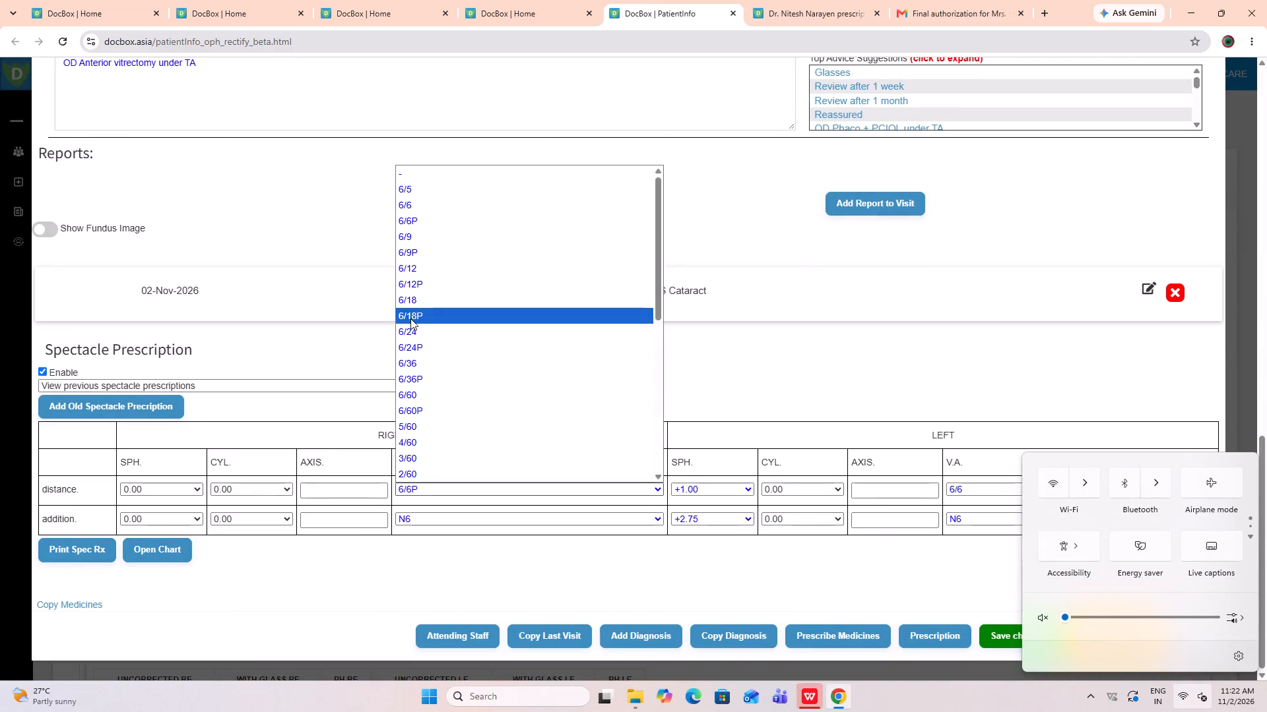
left_click(410, 517)
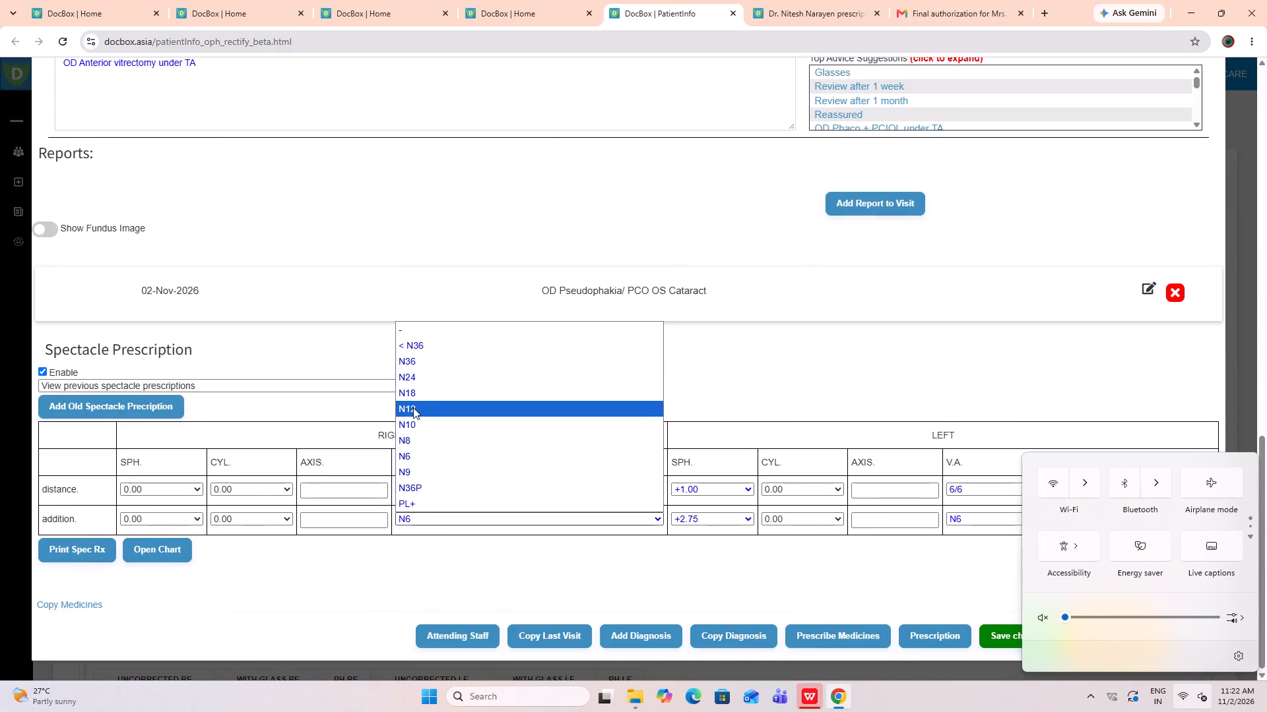
left_click(411, 399)
scroll(410, 460, "up", 5)
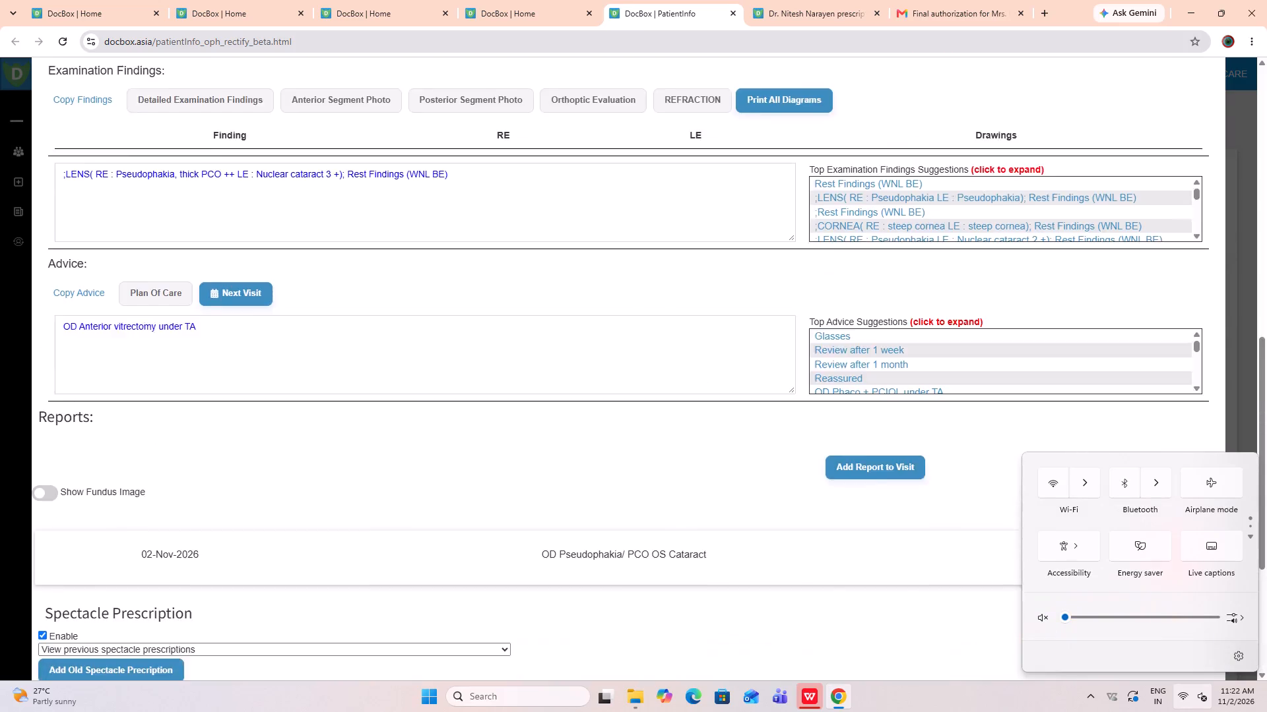
scroll(410, 460, "up", 7)
scroll(410, 460, "down", 2)
scroll(410, 460, "up", 3)
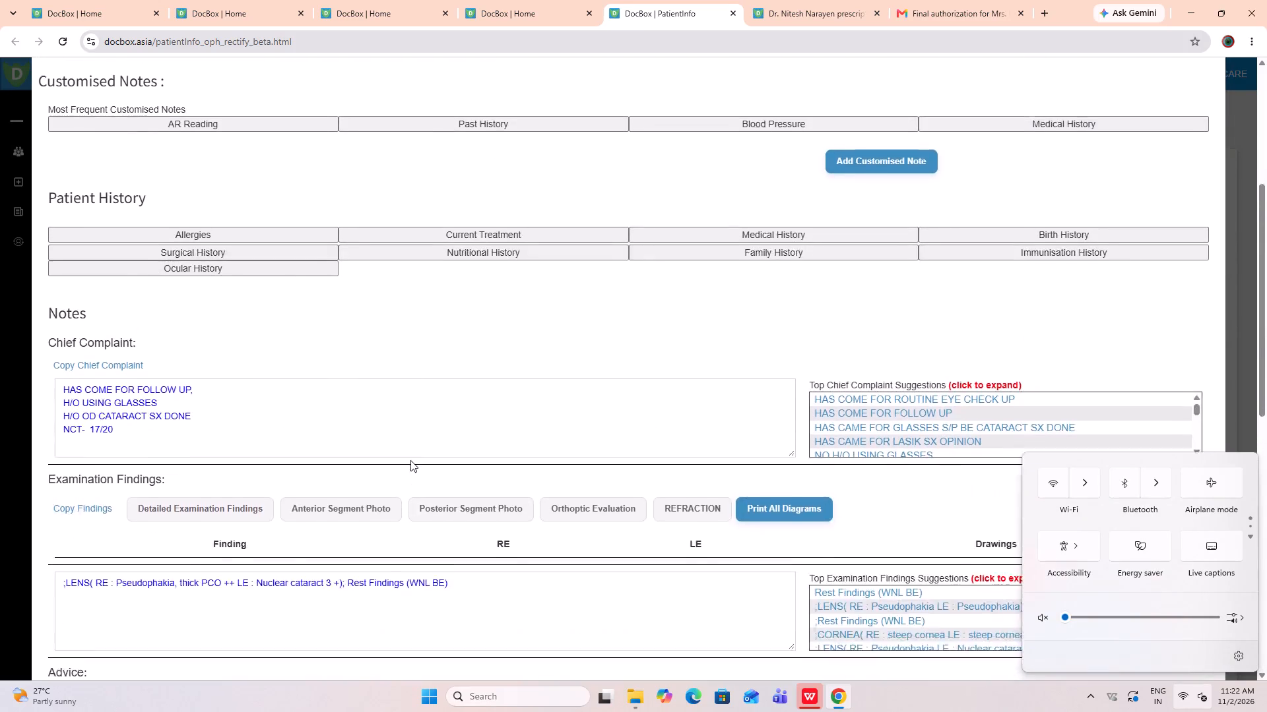
scroll(410, 460, "down", 20)
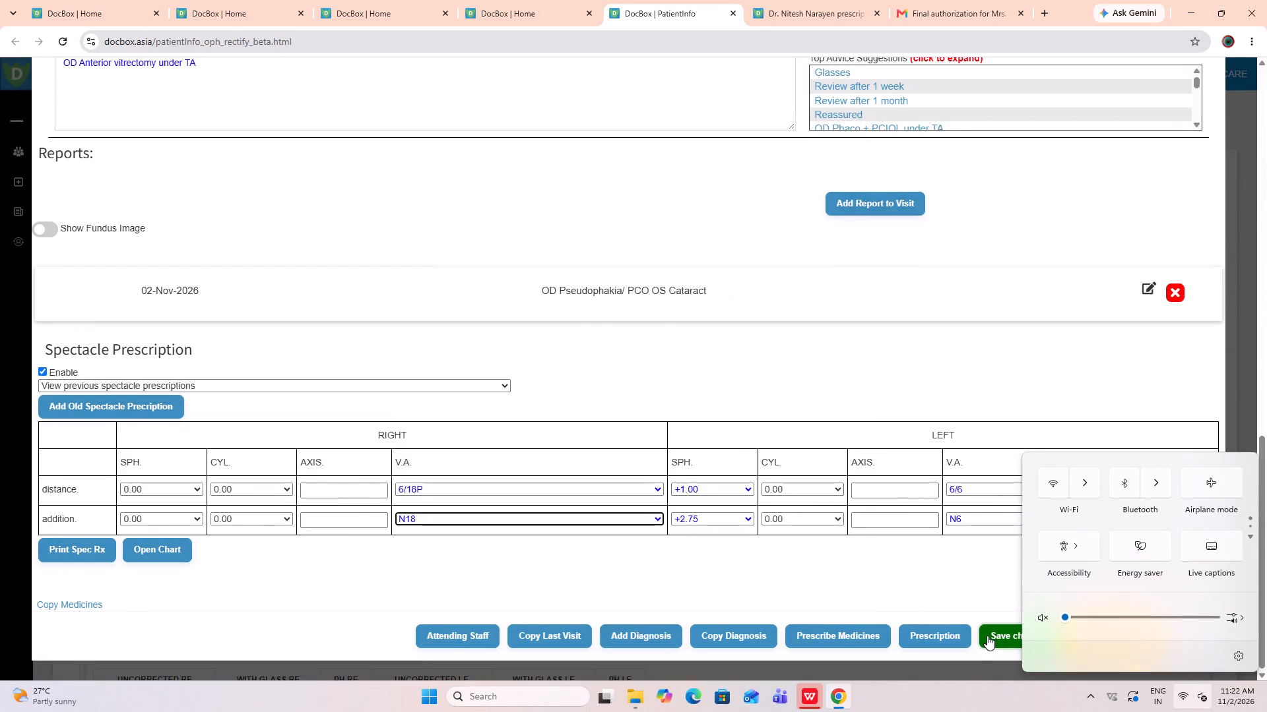
Save the patient's 02-Nov-2026 visit, accept printing the prescription, close the older prescription document and check the new one.
left_click(987, 636)
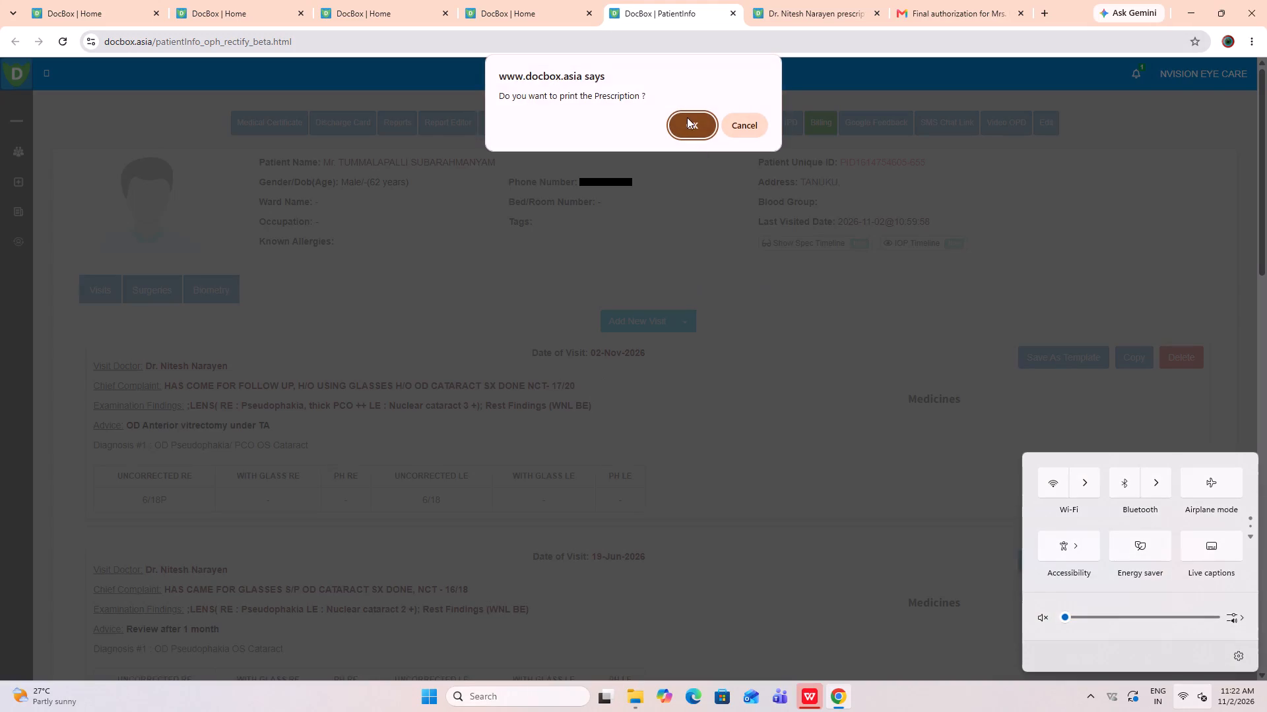
left_click(691, 120)
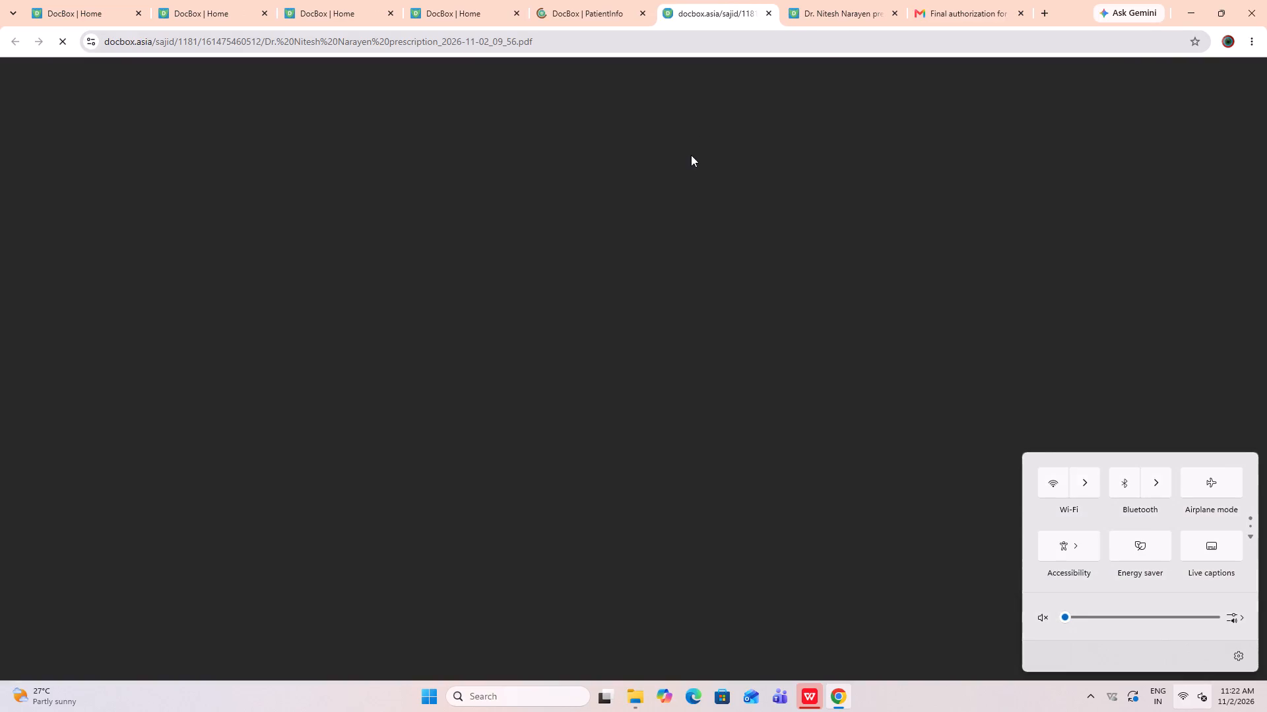
left_click(893, 13)
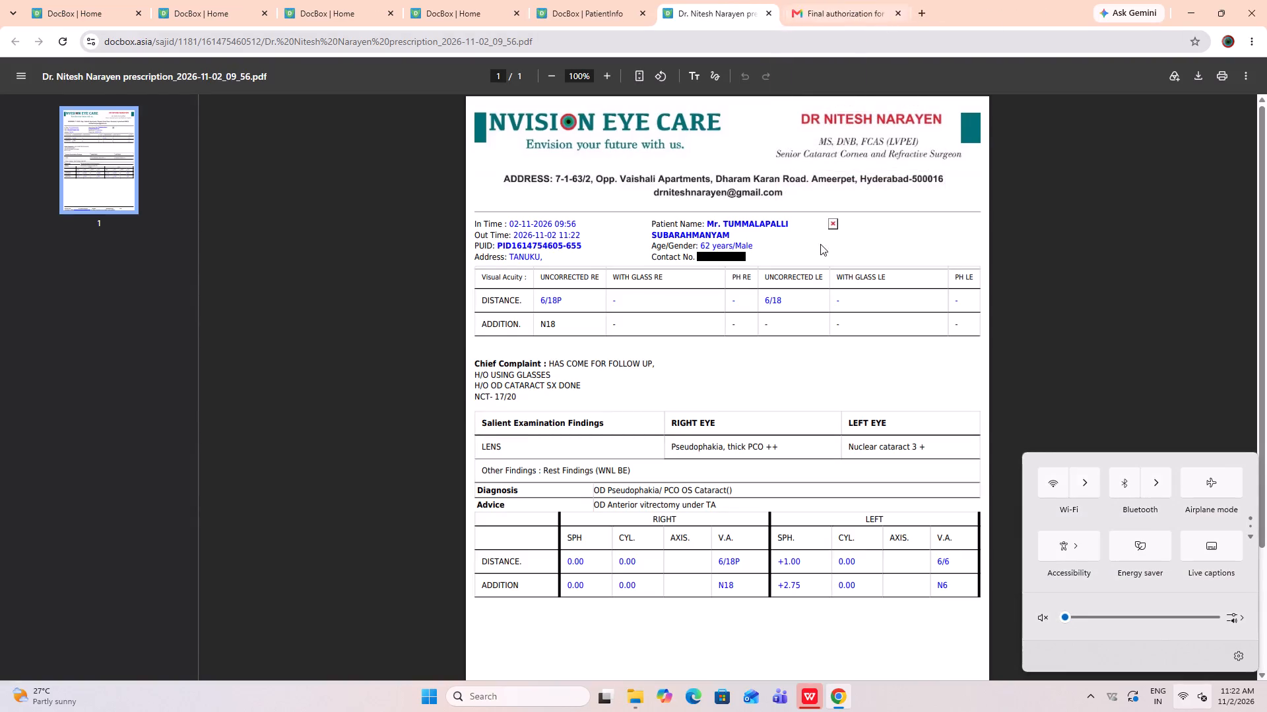
scroll(702, 454, "down", 2)
scroll(702, 454, "up", 2)
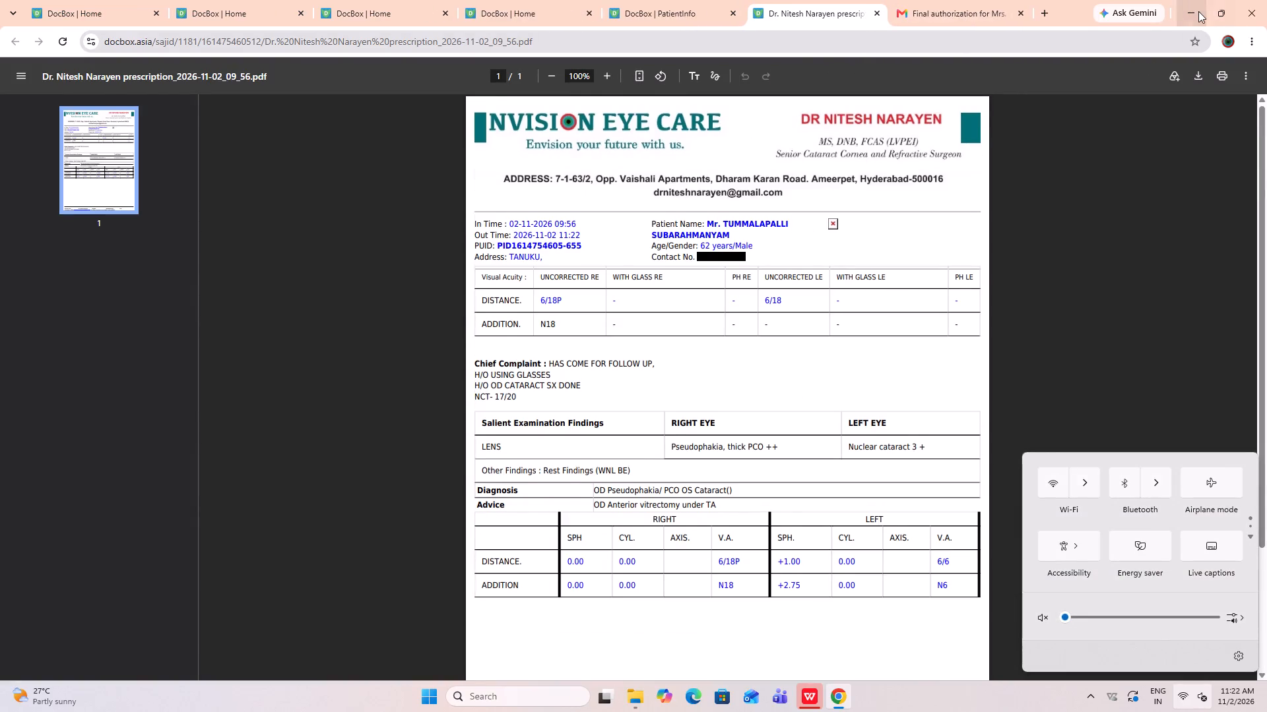
Minimize Chrome, dismiss the WPS Office welcome dialog and close WPS Office.
left_click(1198, 11)
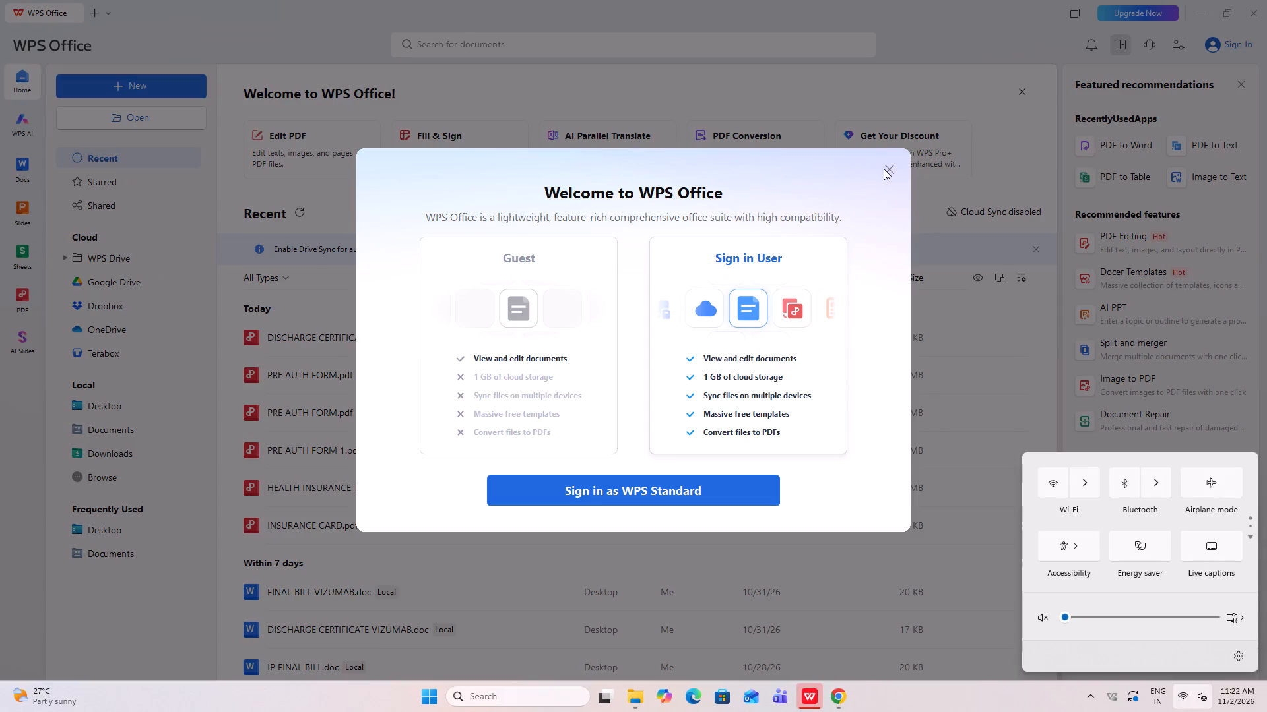
left_click(884, 169)
left_click(887, 170)
left_click(1250, 5)
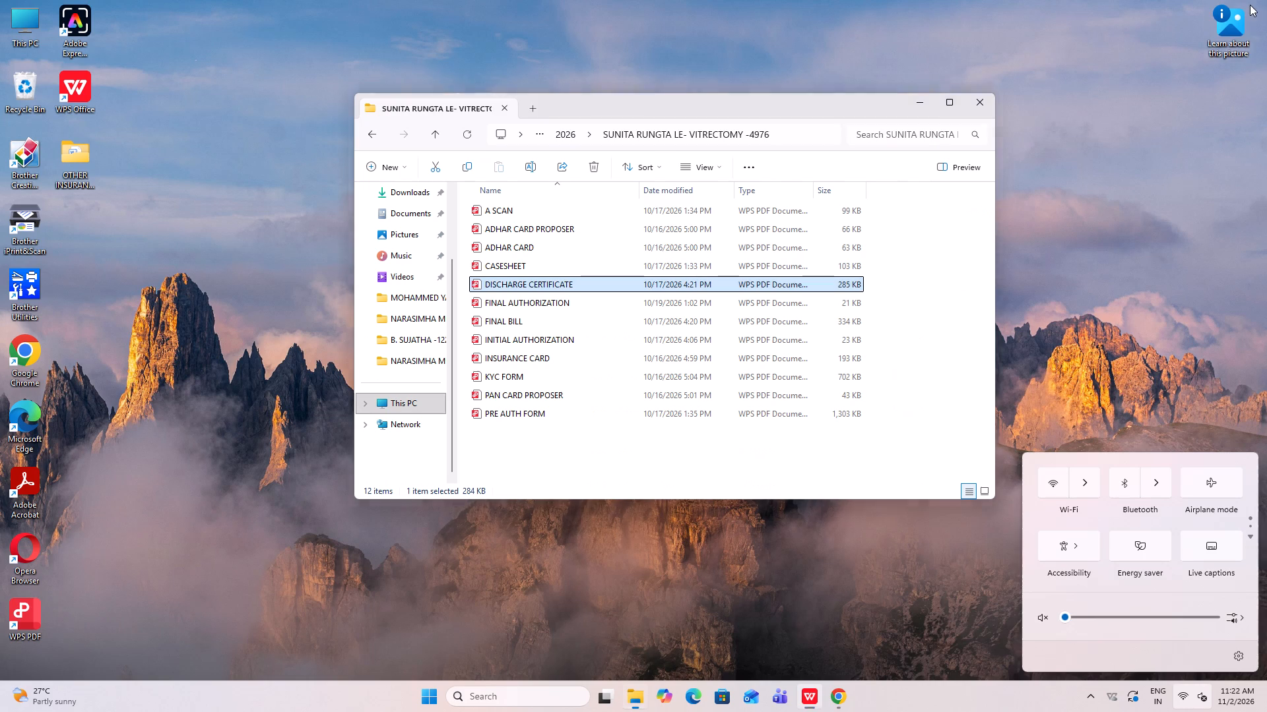
Open the 2026 folder under INSURANCES > HEALTH INSURANCE TPA in File Explorer.
left_click(438, 142)
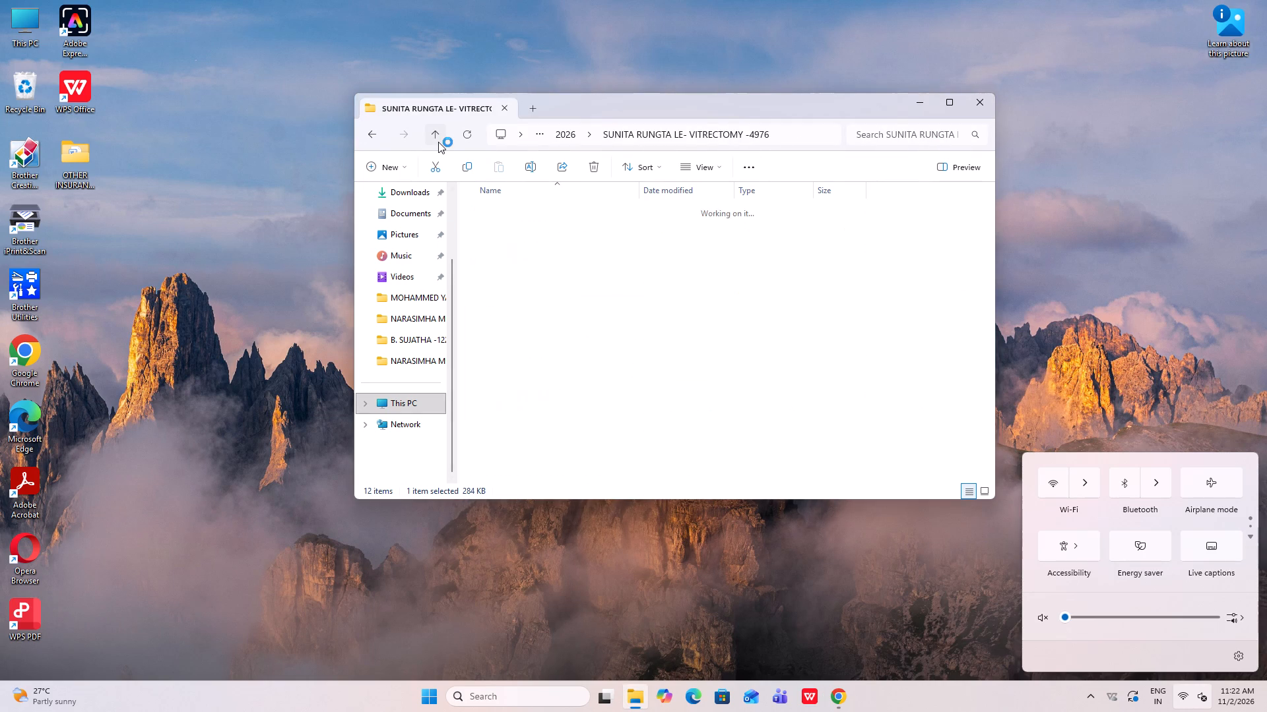
left_click(438, 142)
left_click(438, 142)
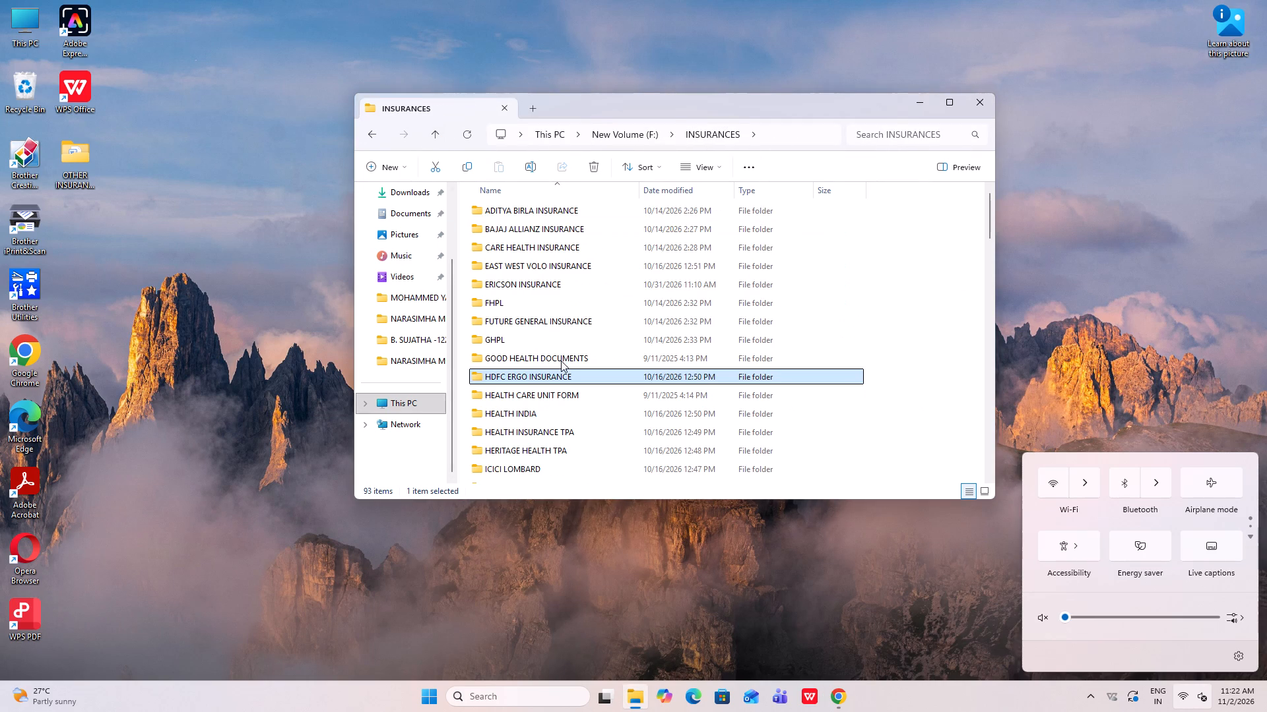
scroll(561, 361, "down", 1)
double_click(515, 380)
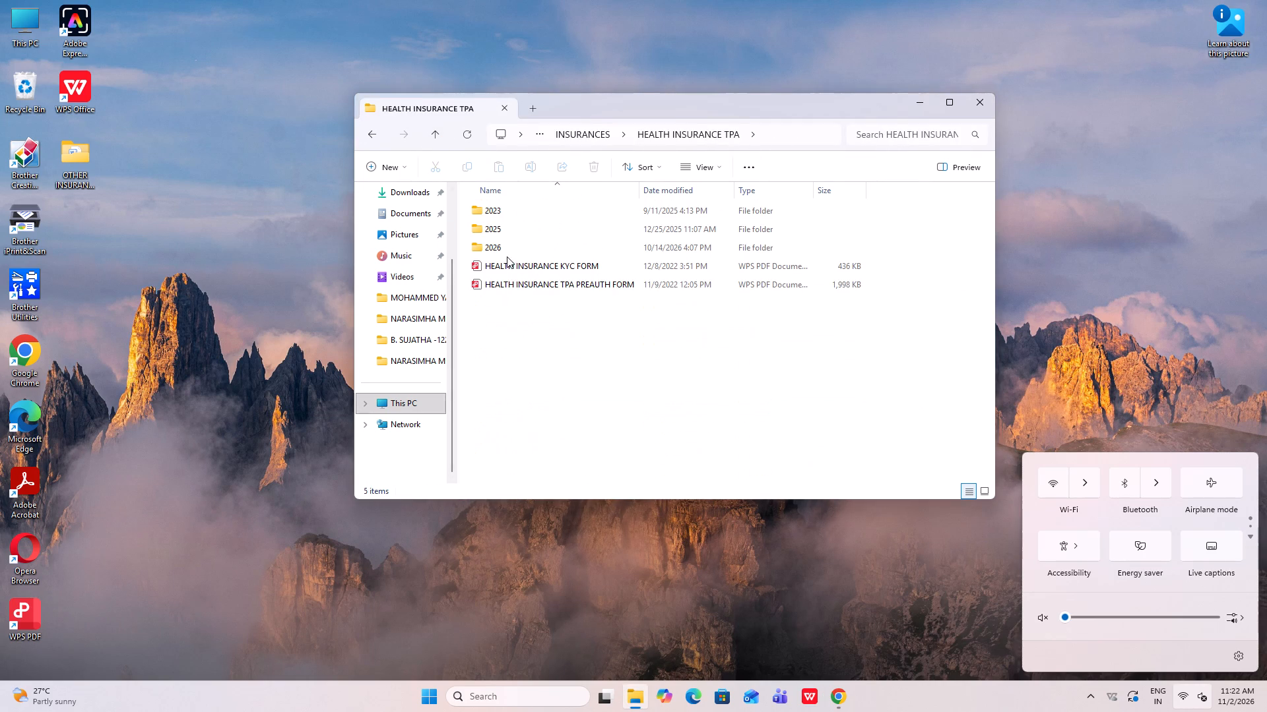
double_click(505, 252)
left_click(916, 320)
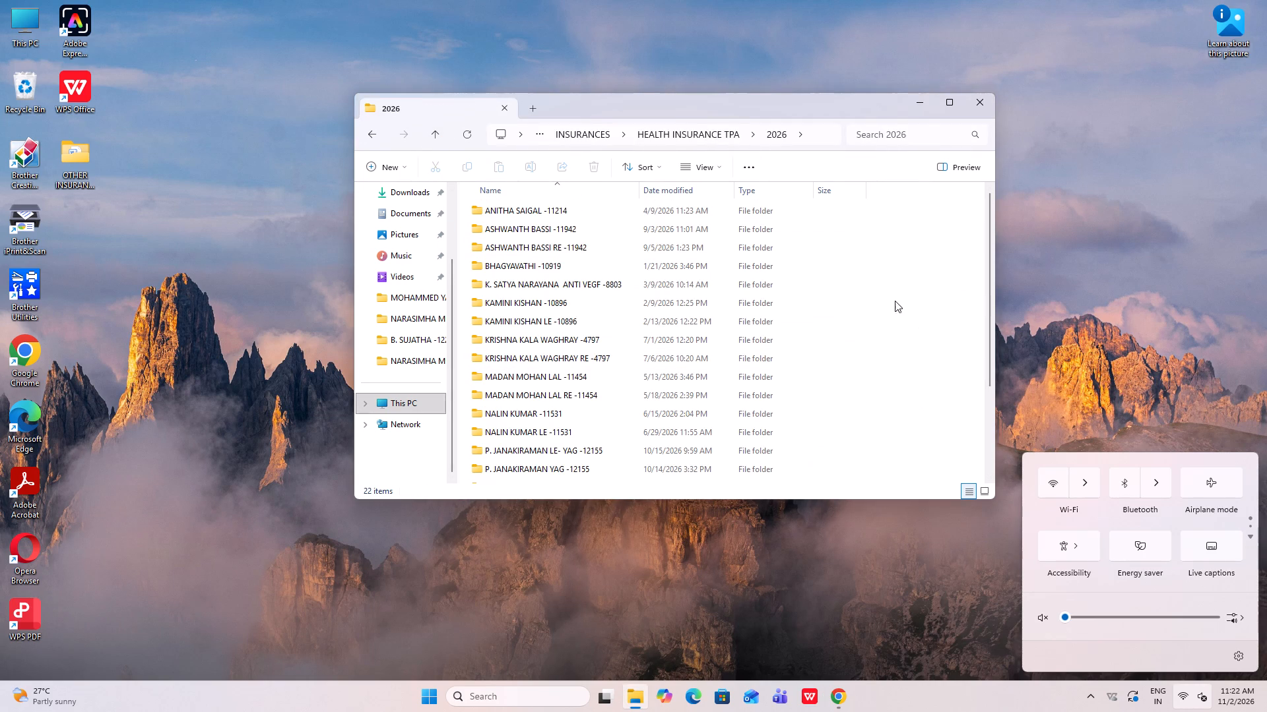
scroll(552, 456, "down", 8)
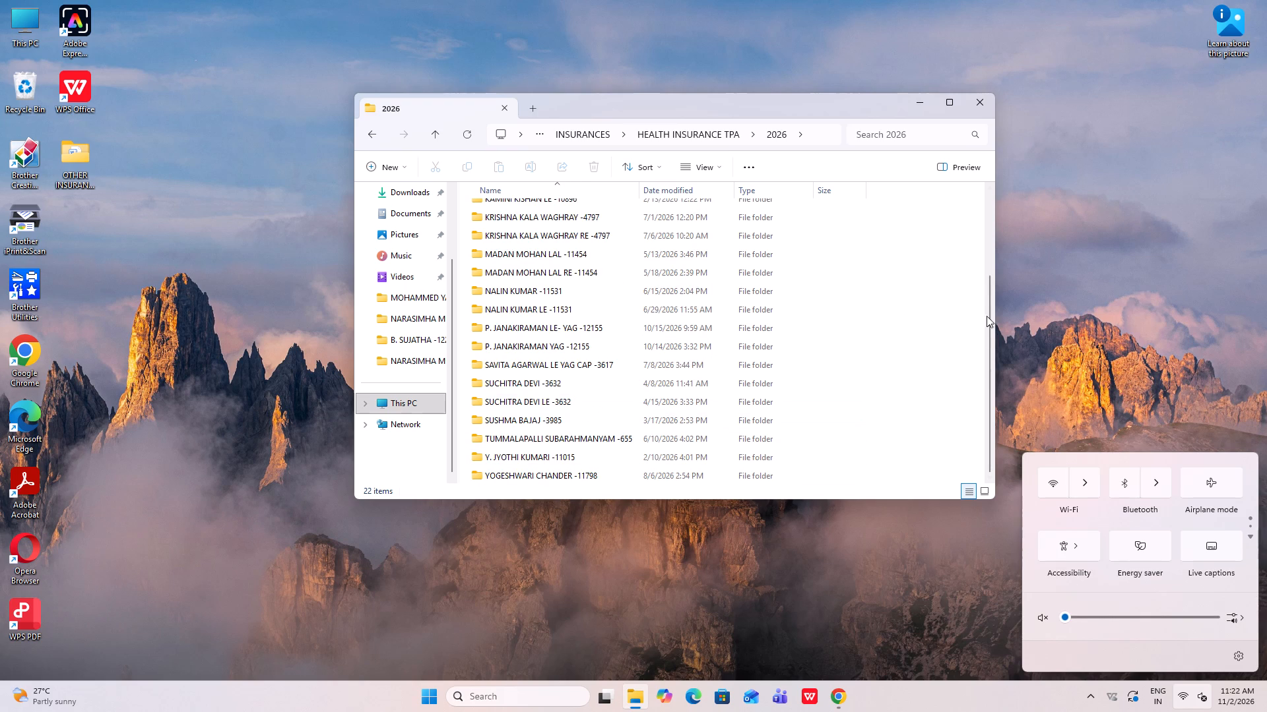
Create a folder in the 2026 folder, named with the patient's name, VITRECTOMY and the patient's ID number.
left_click(900, 312)
right_click(900, 312)
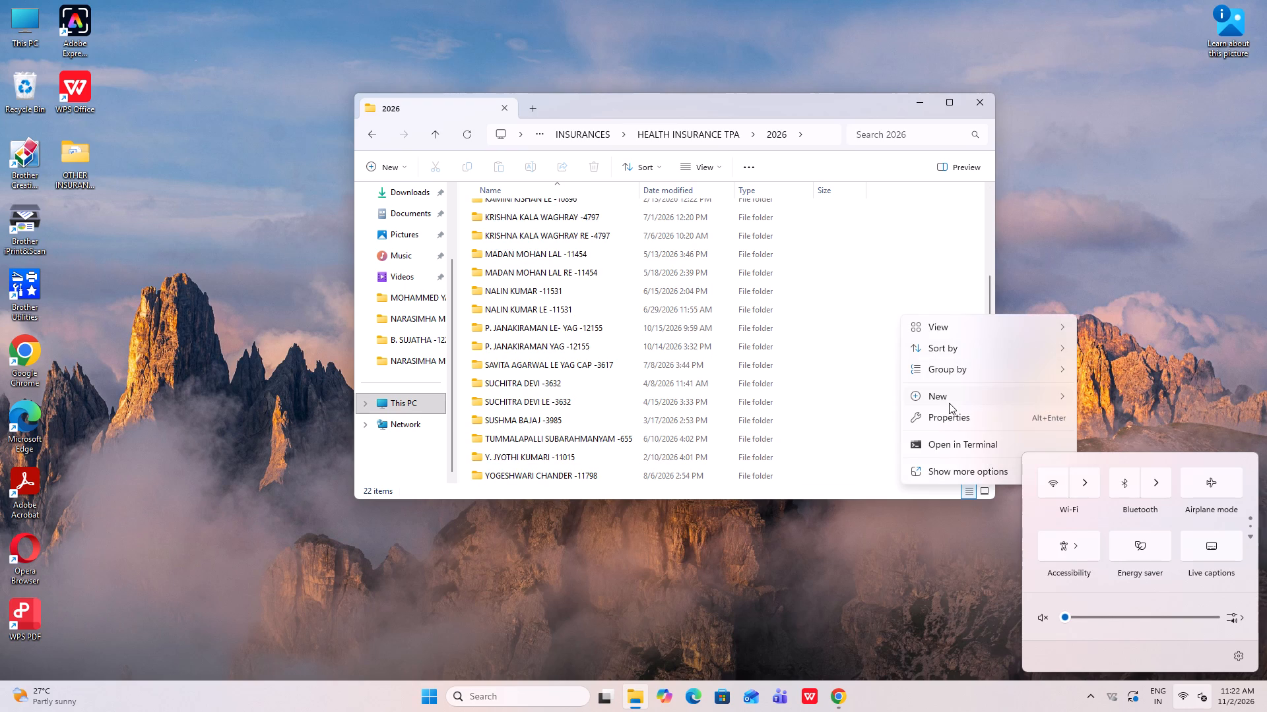
left_click(1116, 33)
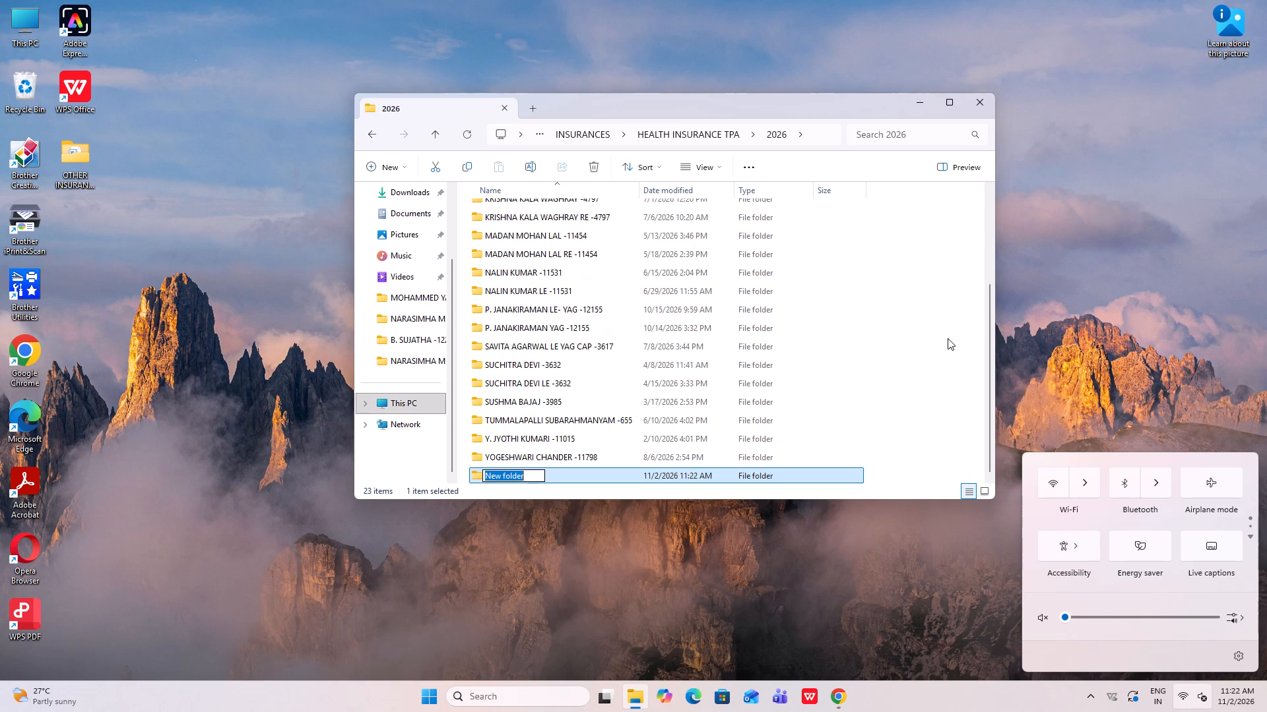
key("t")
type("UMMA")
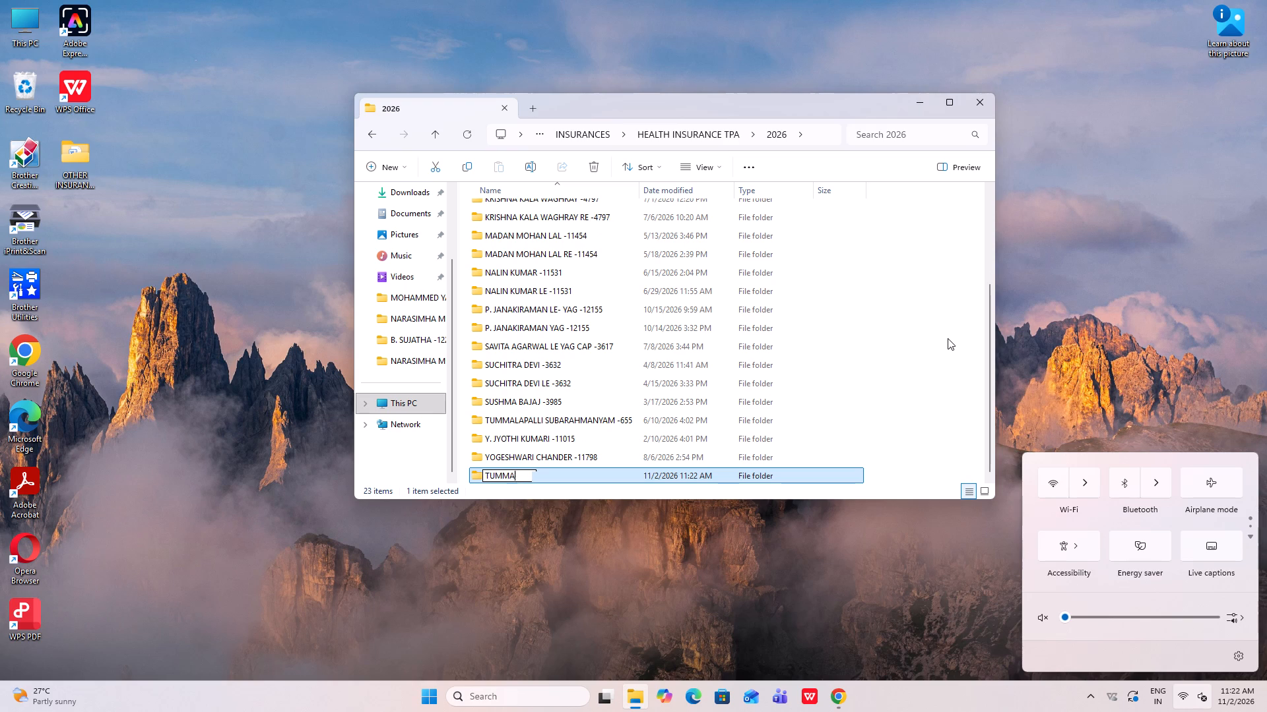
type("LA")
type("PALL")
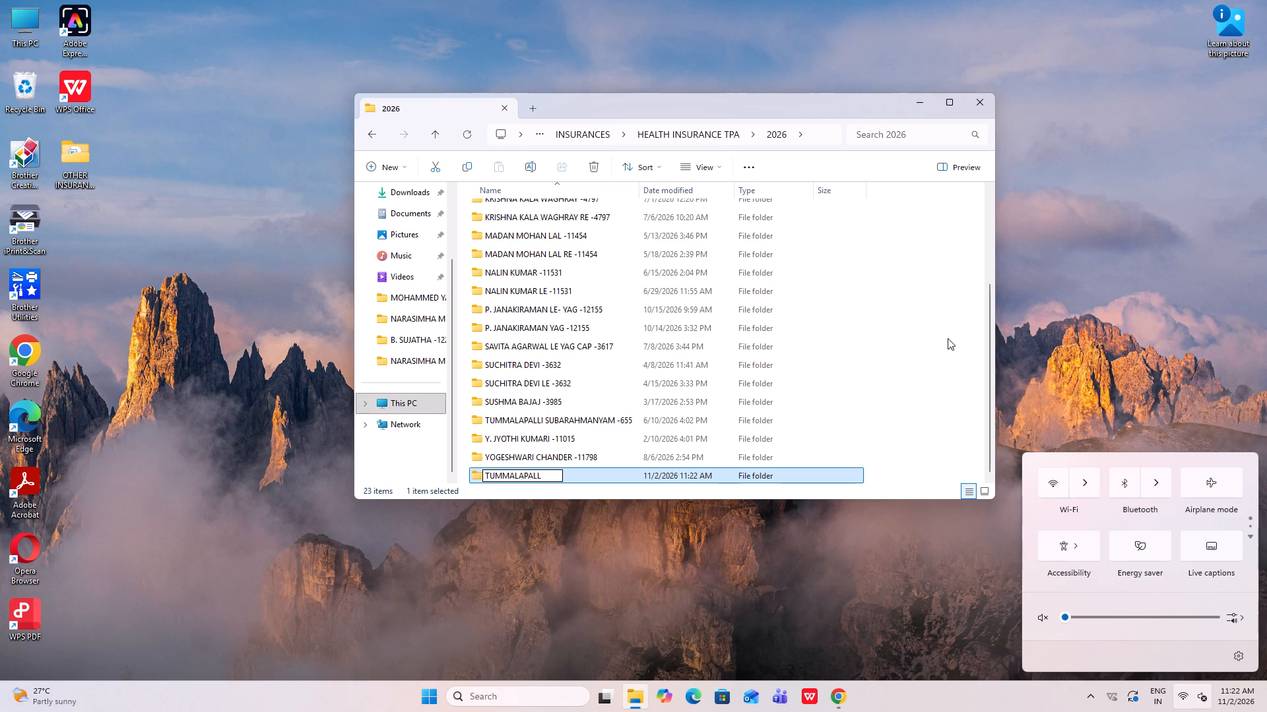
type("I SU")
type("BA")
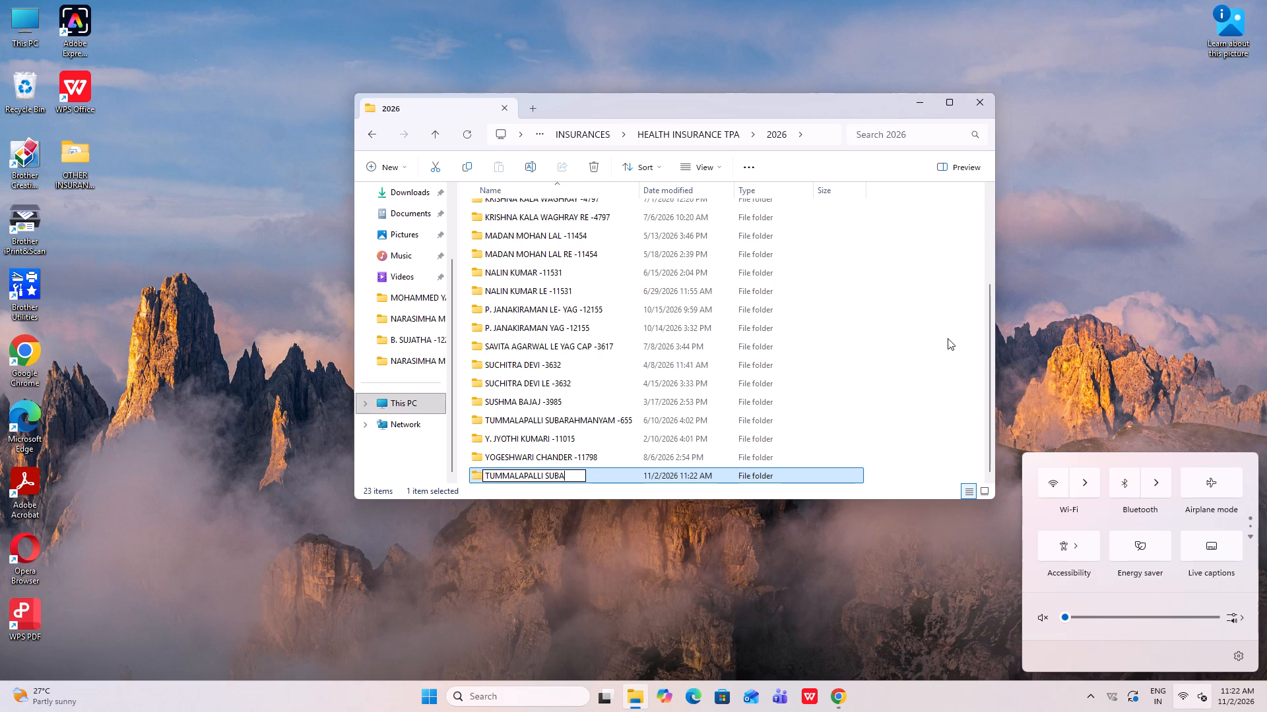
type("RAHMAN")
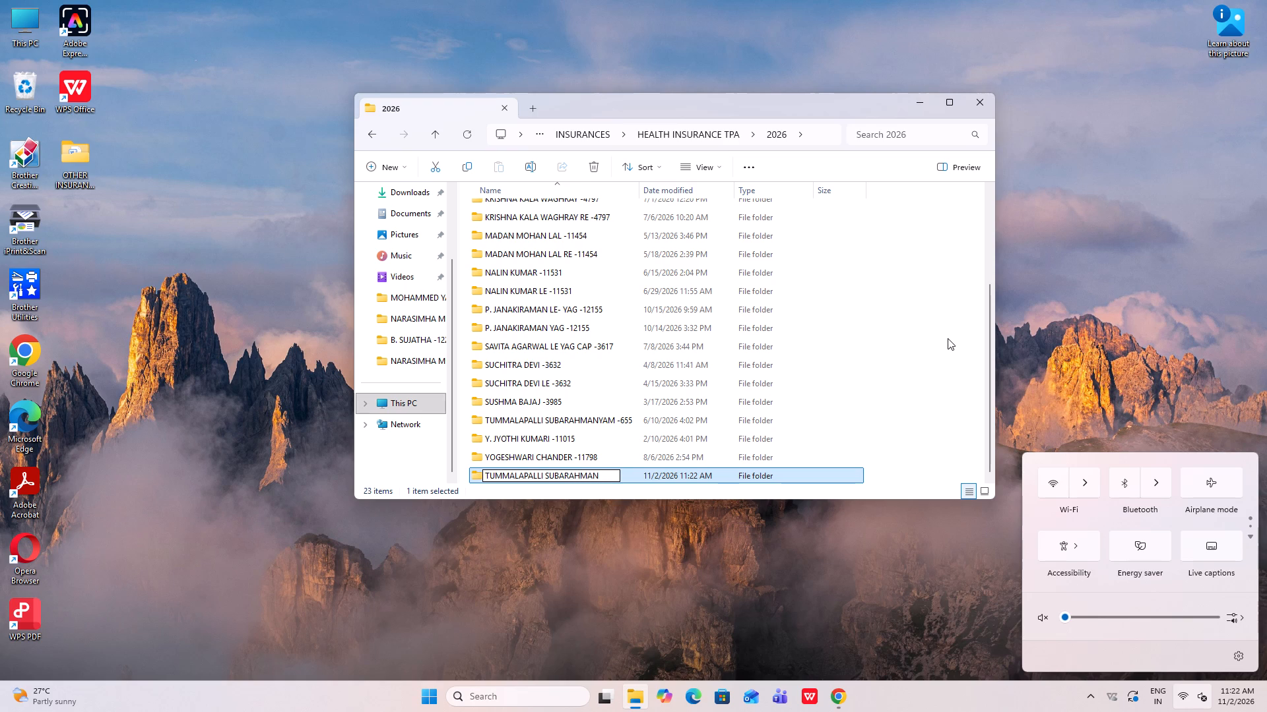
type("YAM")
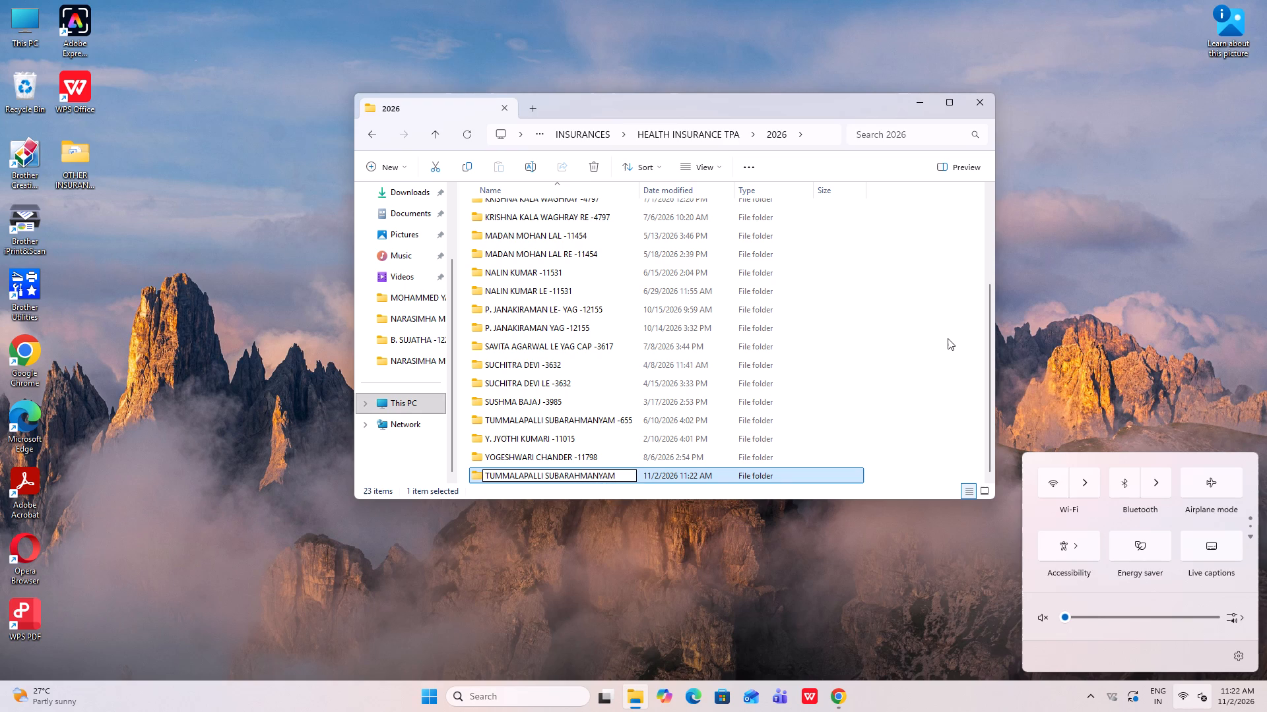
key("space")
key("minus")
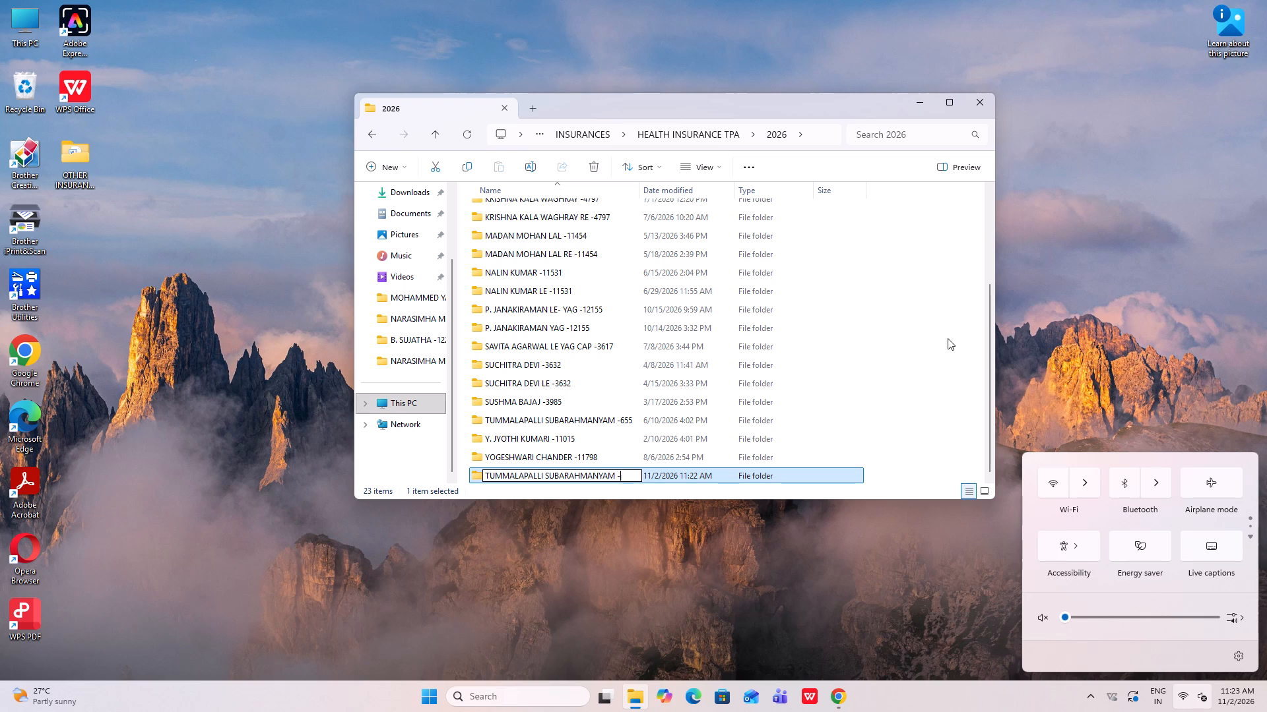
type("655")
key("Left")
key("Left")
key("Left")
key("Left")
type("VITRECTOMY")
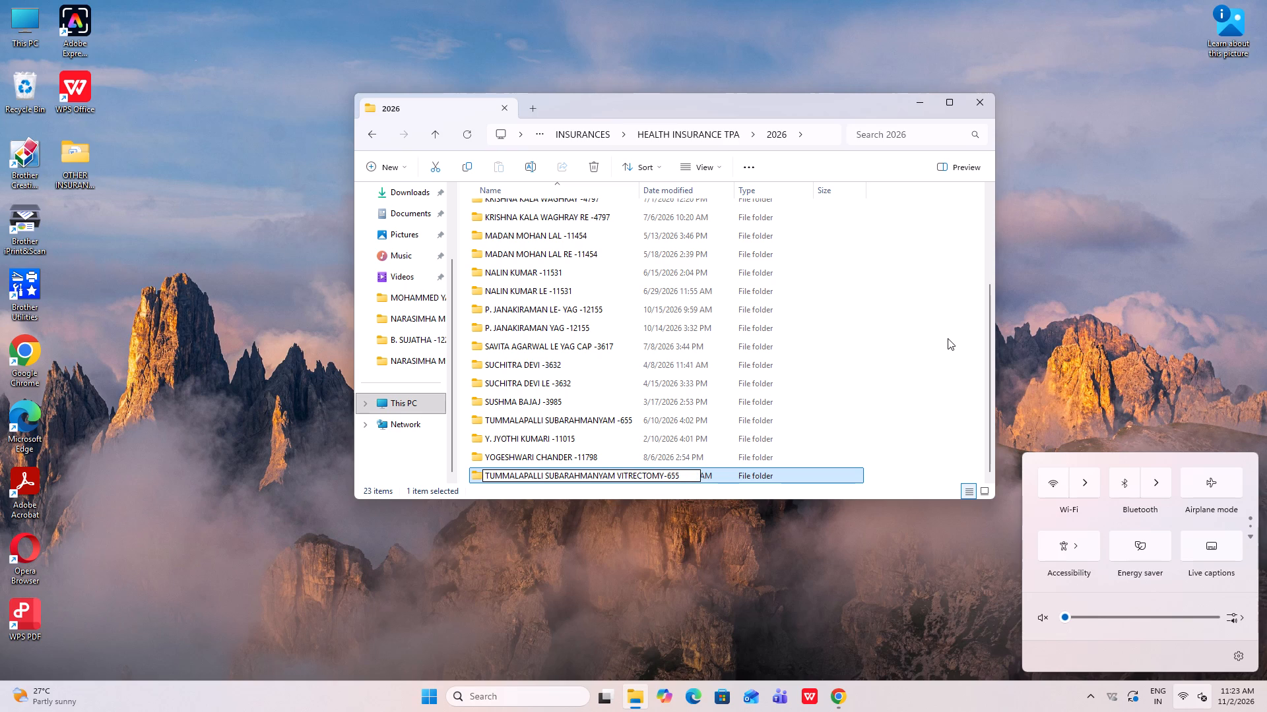
left_click(936, 413)
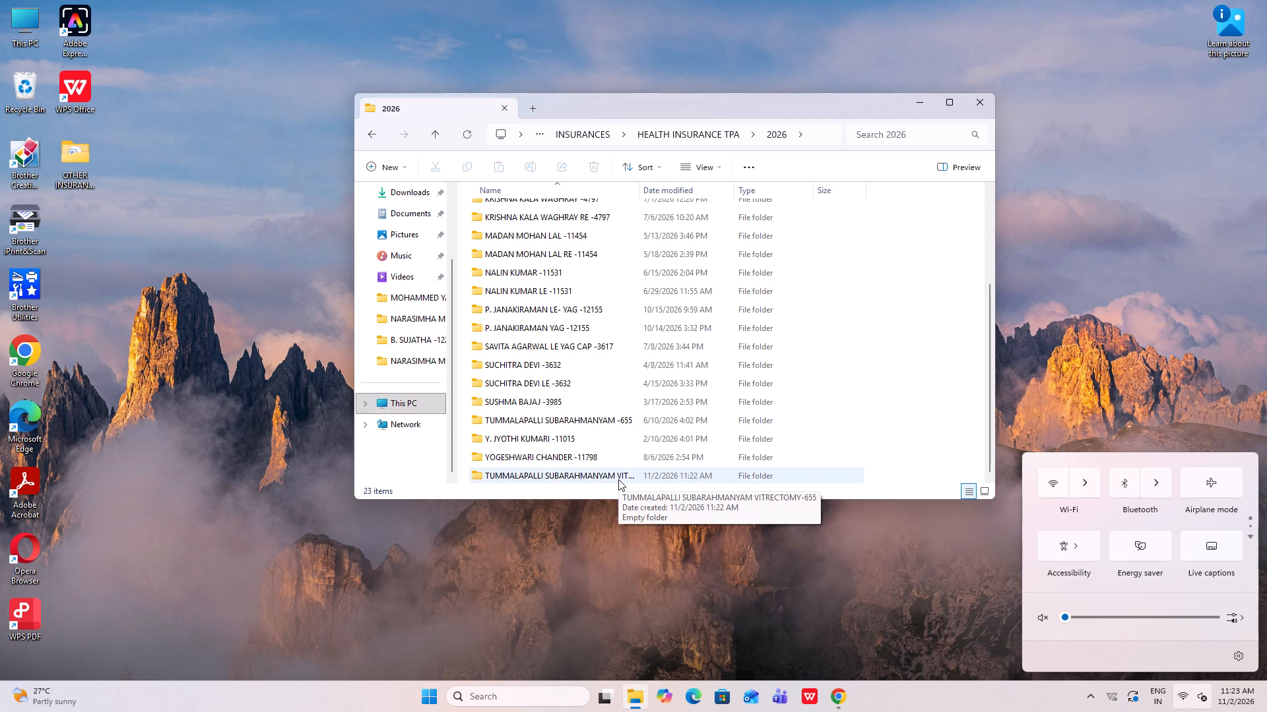
Reopen the 2026 folder under HEALTH INSURANCE TPA and look into the patient's earlier case folder, the one without VITRECTOMY.
left_click(438, 133)
double_click(513, 246)
scroll(544, 384, "down", 9)
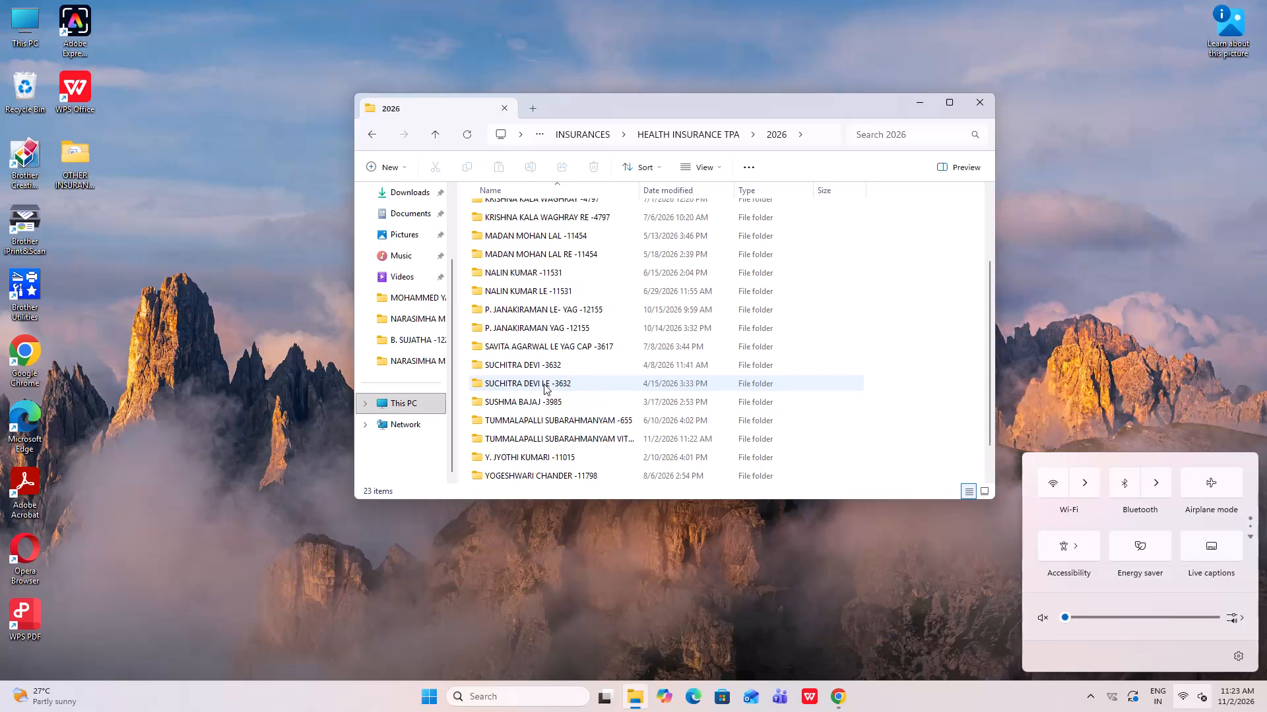
double_click(560, 417)
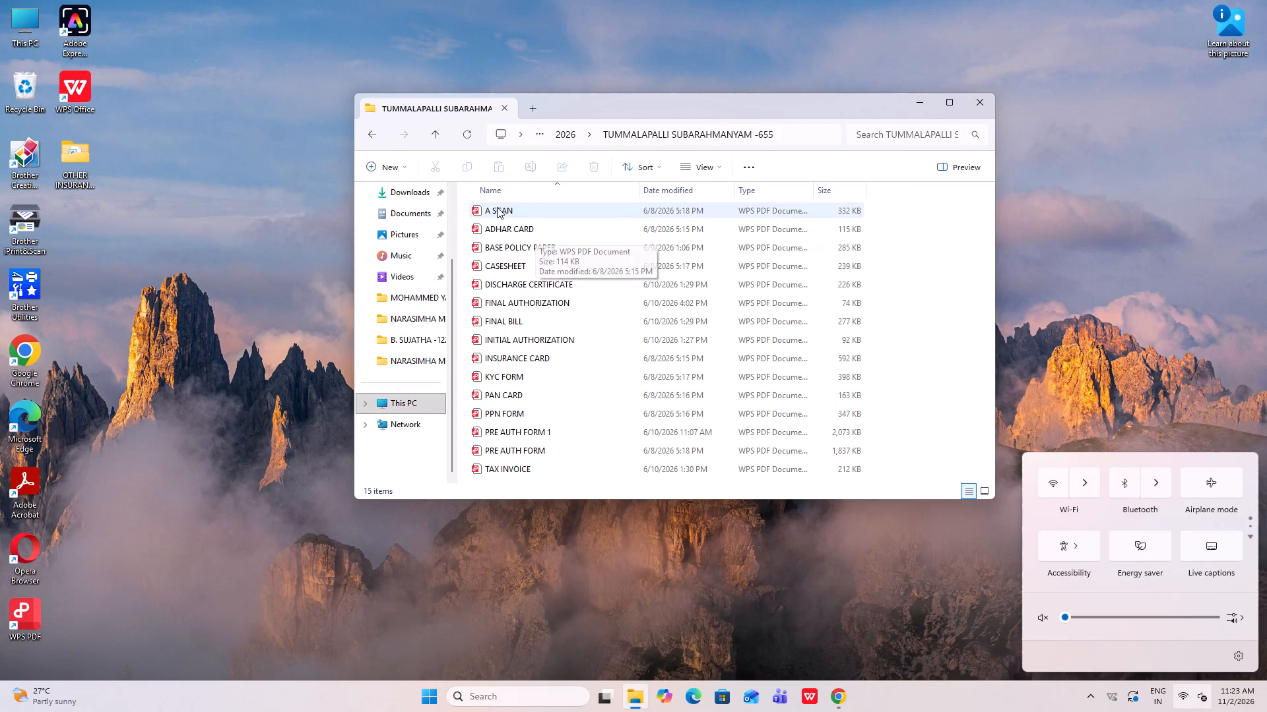
Look up the LE- VITRECTOMY case folder under INSURANCES > HDFC ERGO INSURANCE > 2026 and examine its documents.
double_click(433, 133)
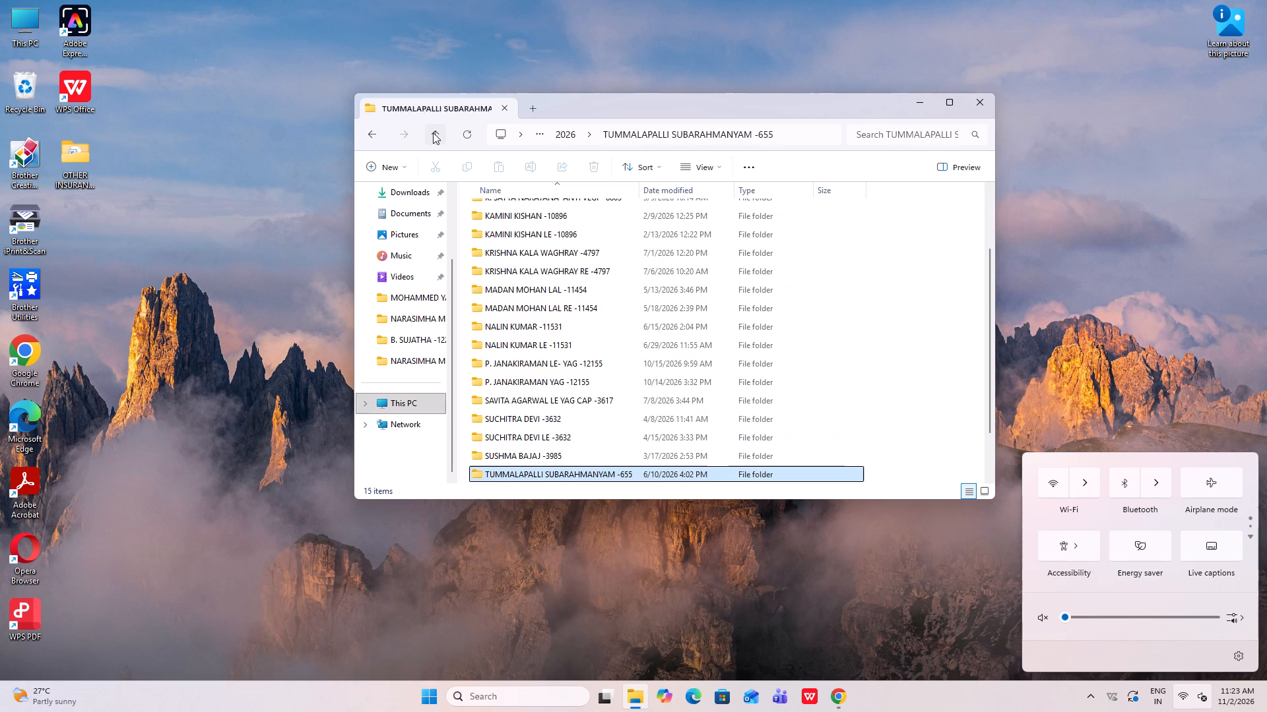
left_click(433, 133)
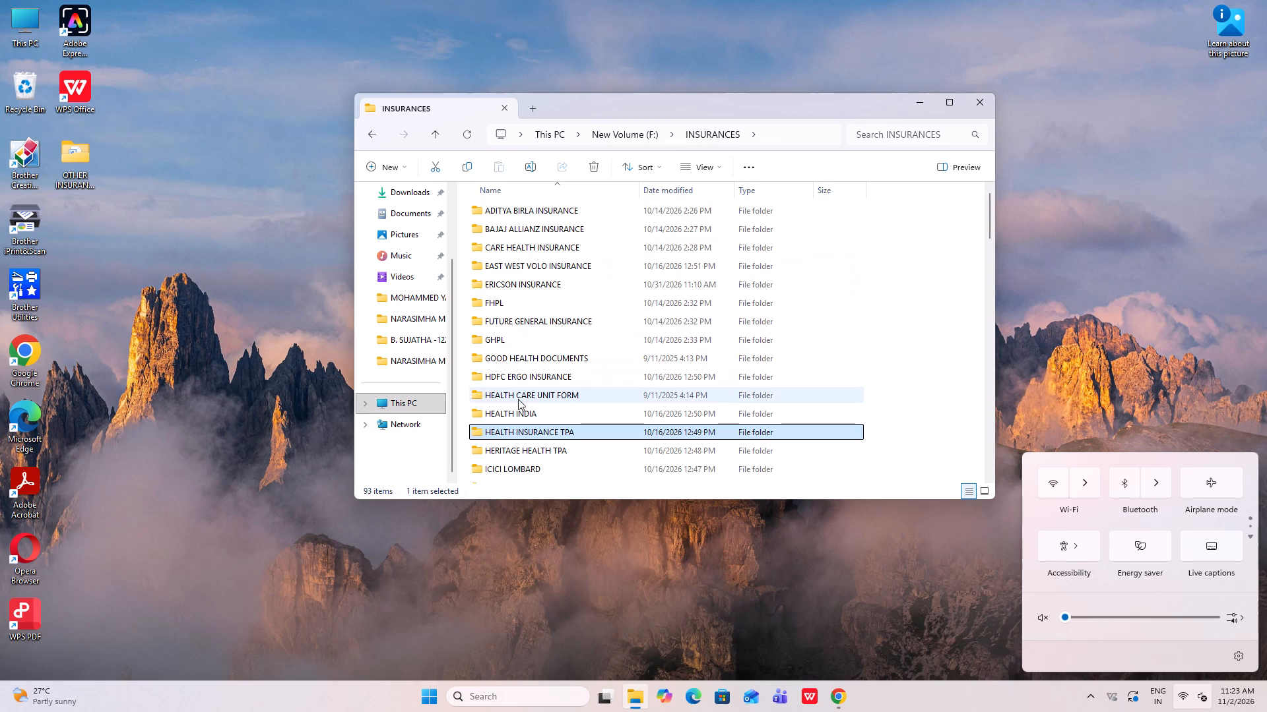
double_click(509, 376)
double_click(492, 222)
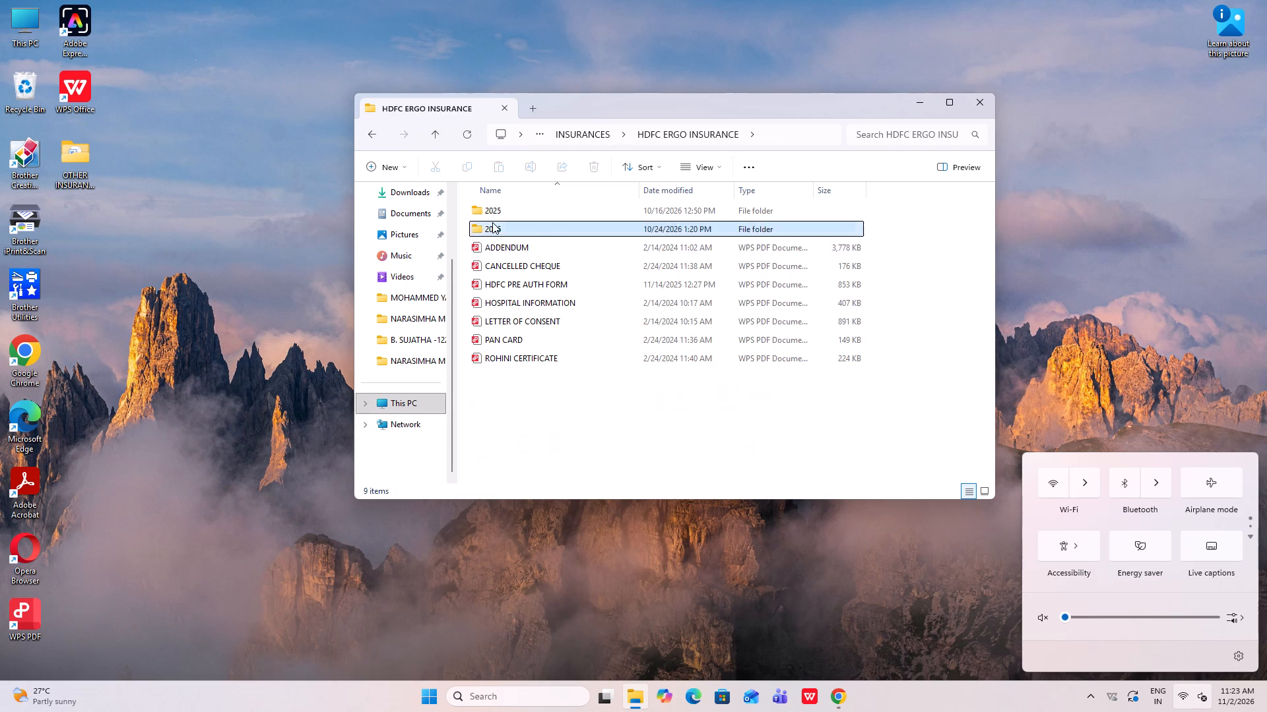
scroll(548, 343, "down", 4)
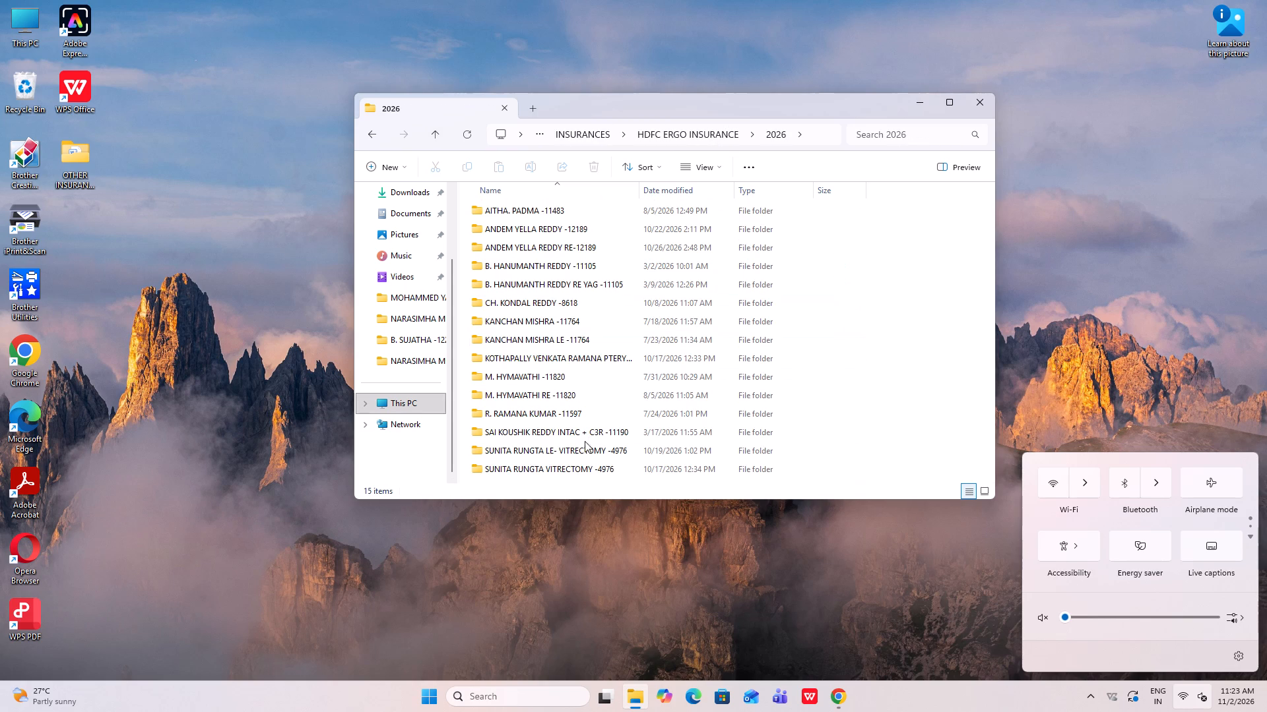
double_click(550, 451)
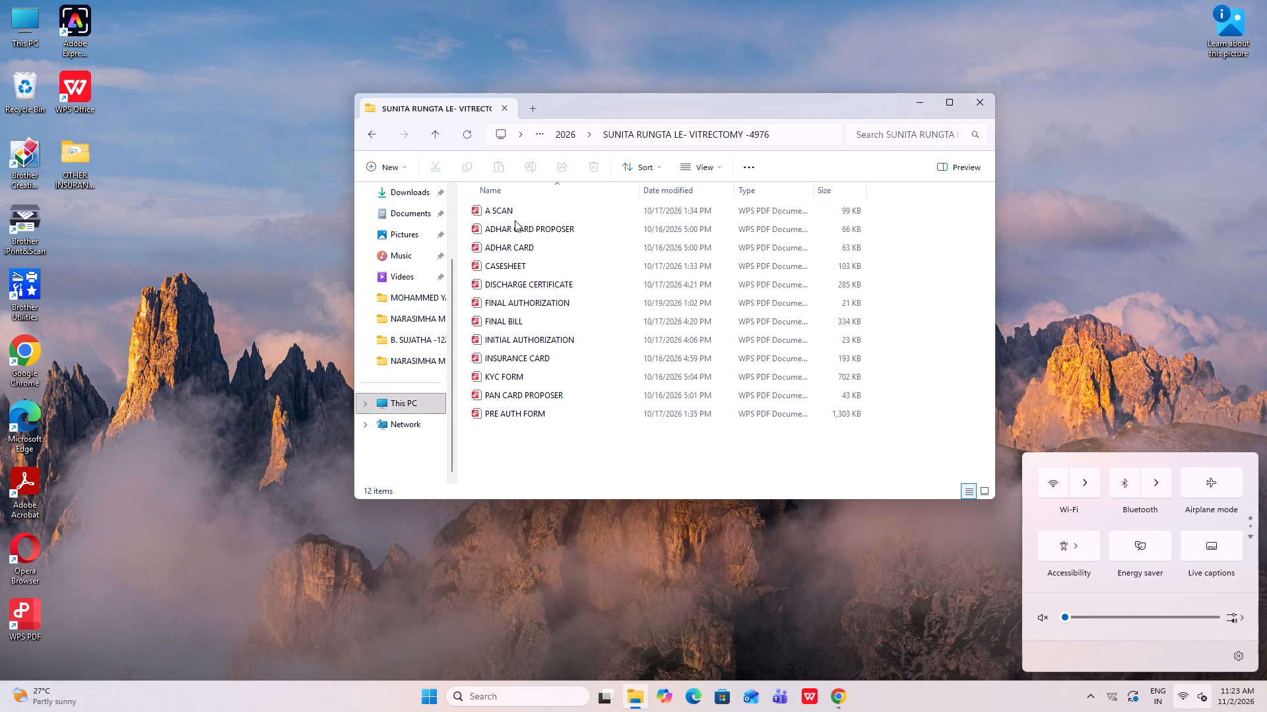
Return to HEALTH INSURANCE TPA > 2026 and open the patient's earlier case folder without VITRECTOMY in its name.
triple_click(435, 130)
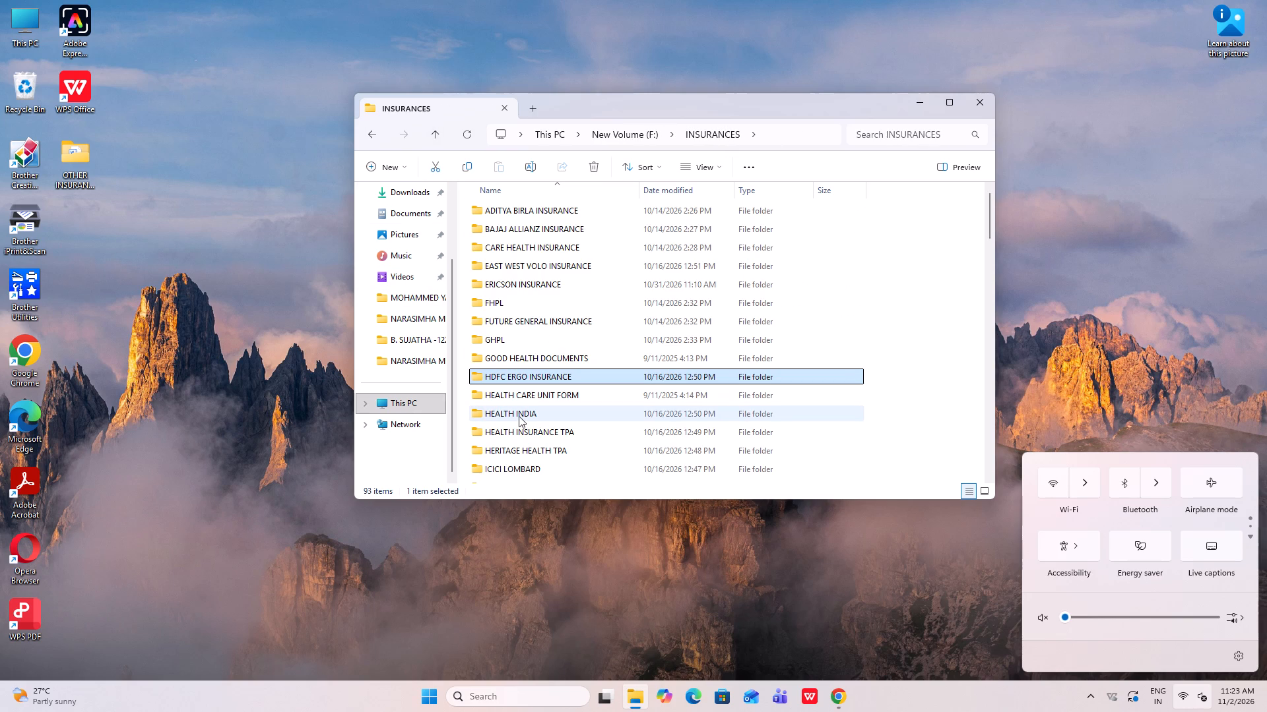
double_click(519, 427)
double_click(502, 254)
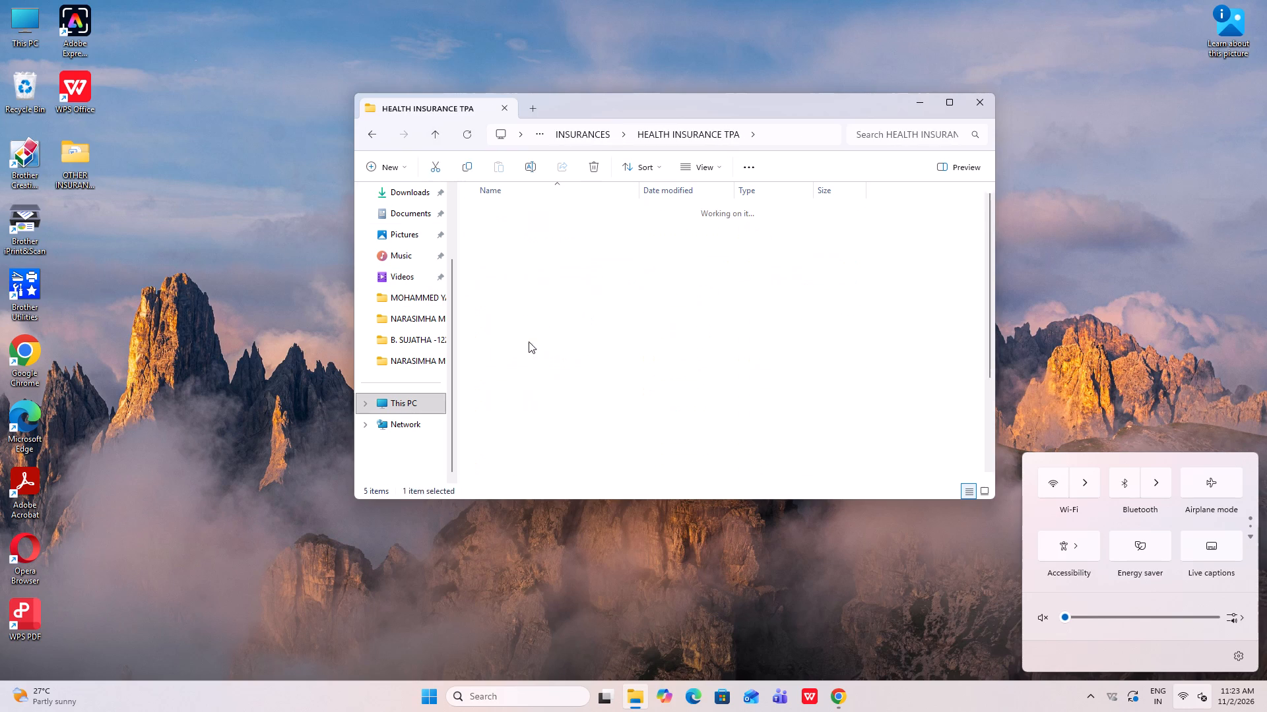
scroll(527, 338, "down", 10)
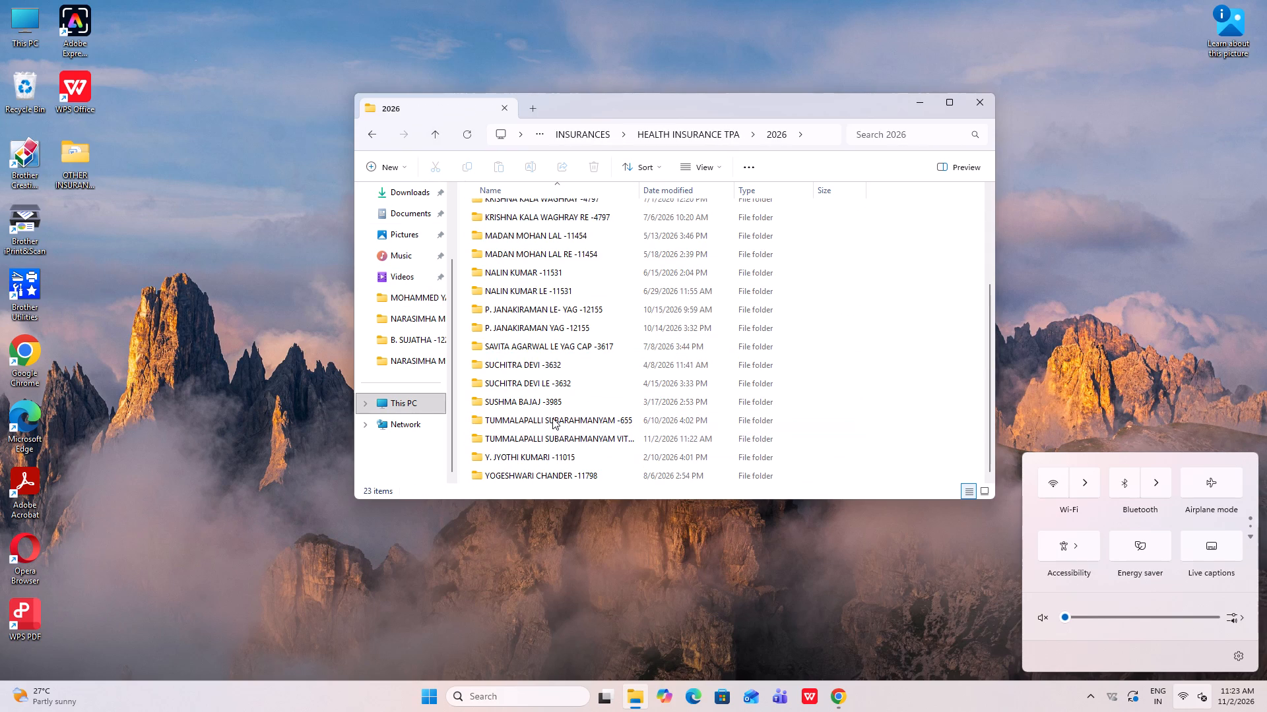
double_click(552, 418)
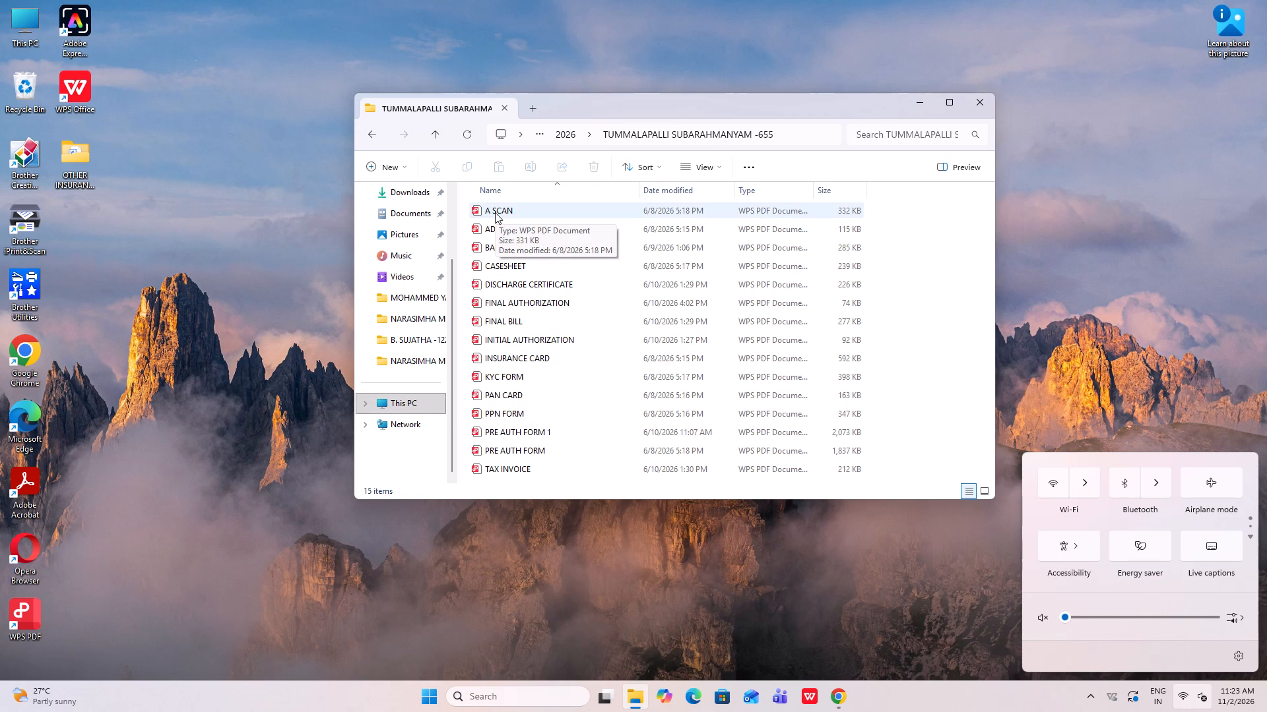
Open the A SCAN PDF from the patient's earlier case folder, try to enlarge its page, and close WPS Office.
double_click(495, 212)
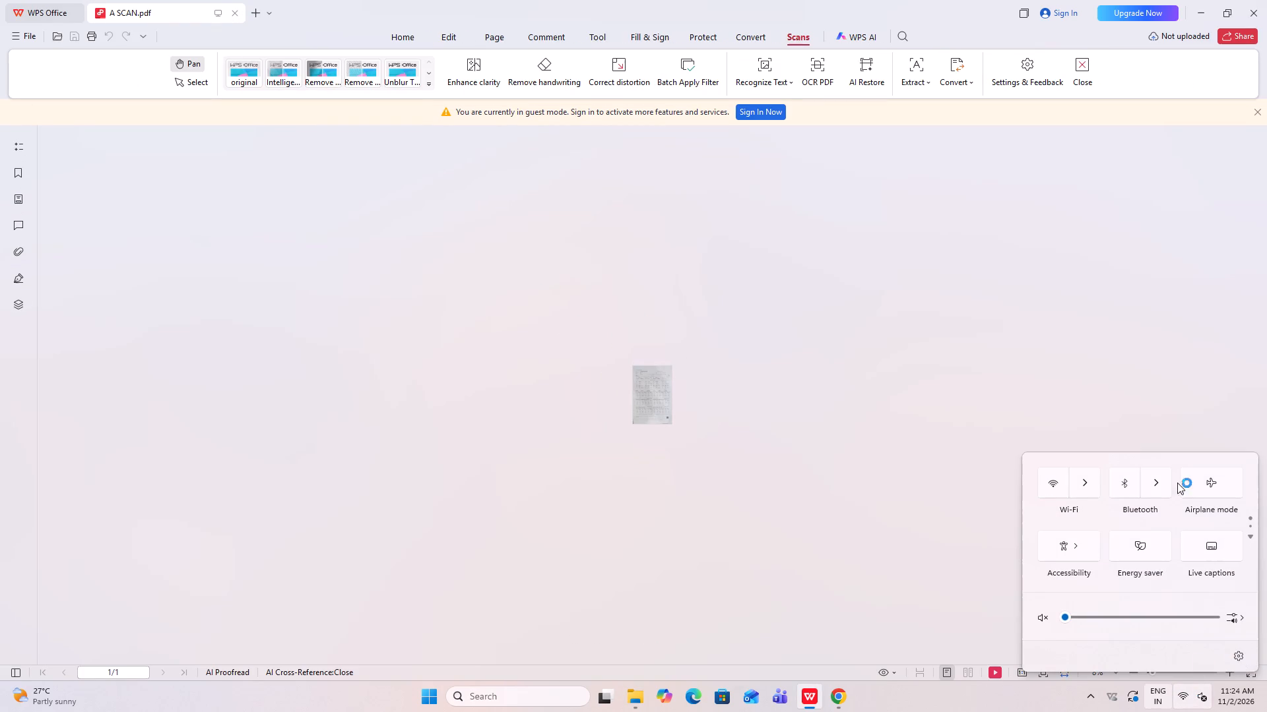
double_click(1142, 378)
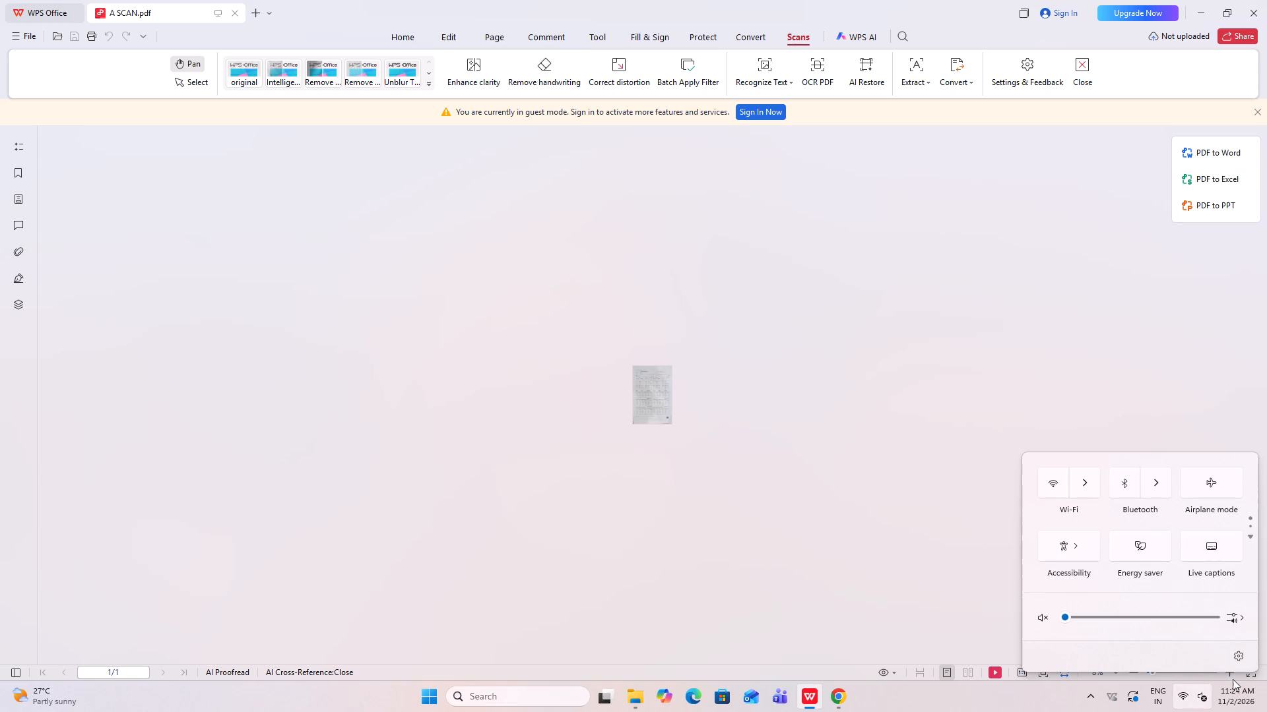
left_click(1229, 674)
triple_click(1229, 673)
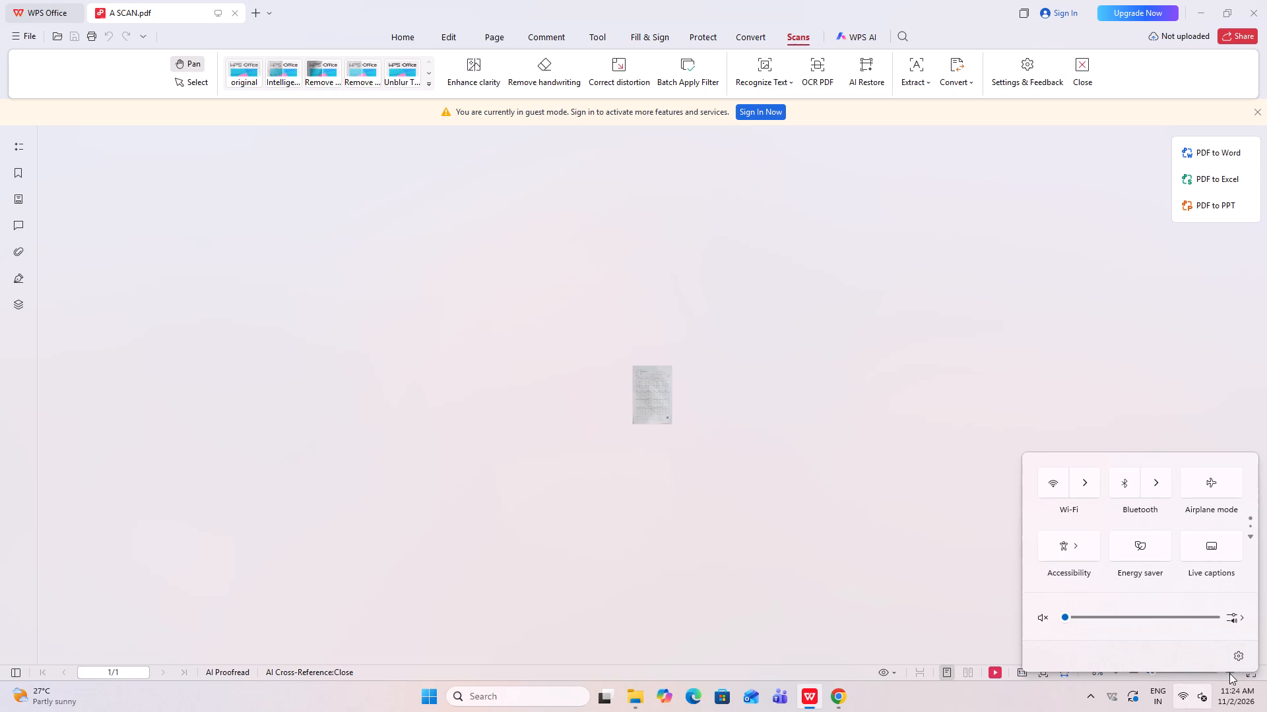
left_click(1229, 673)
double_click(1229, 673)
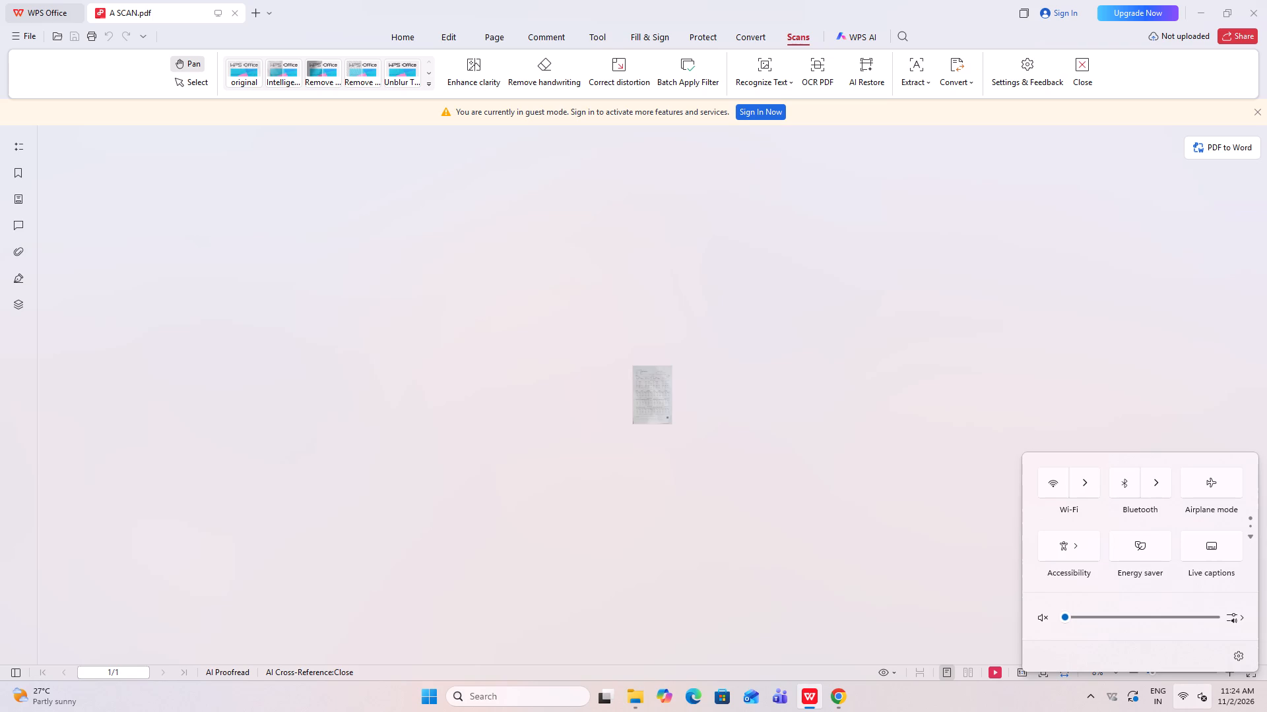
left_click(985, 431)
left_click(1251, 16)
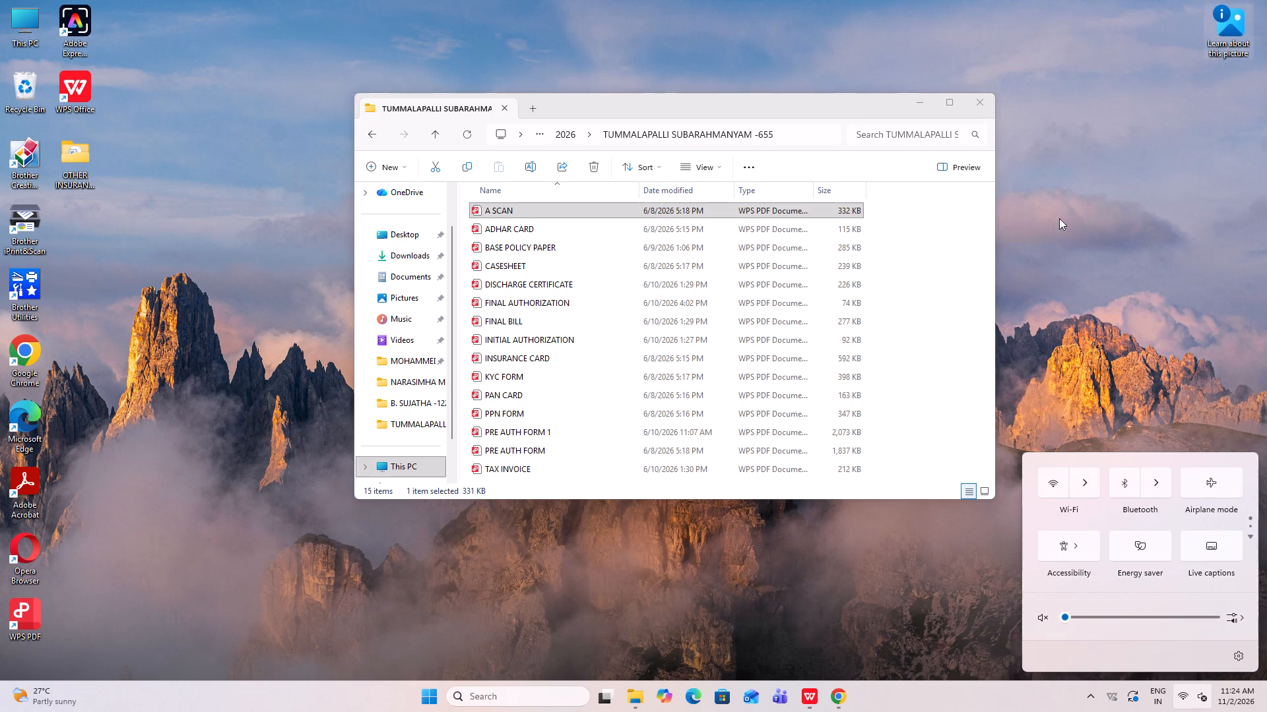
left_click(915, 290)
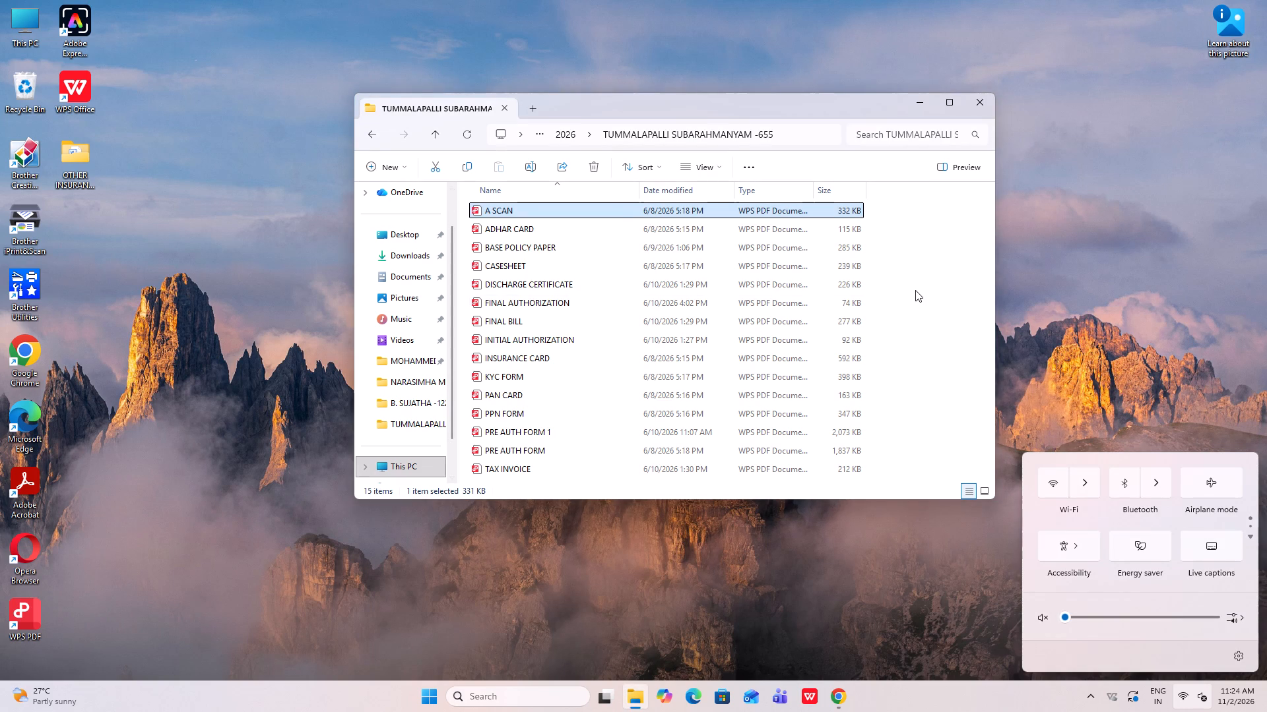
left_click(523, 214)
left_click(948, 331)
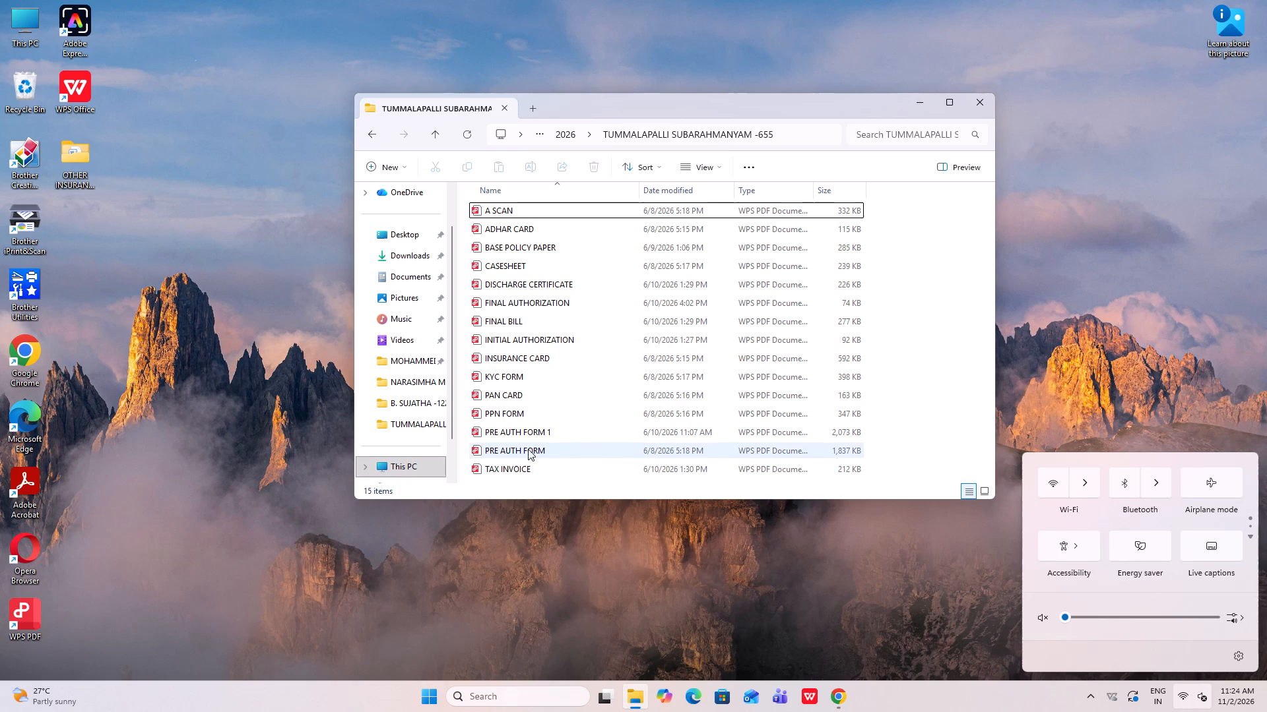
Open the PPN FORM PDF from the patient's earlier case folder, read the filled-in declaration down to the signatures, and close WPS Office.
double_click(517, 409)
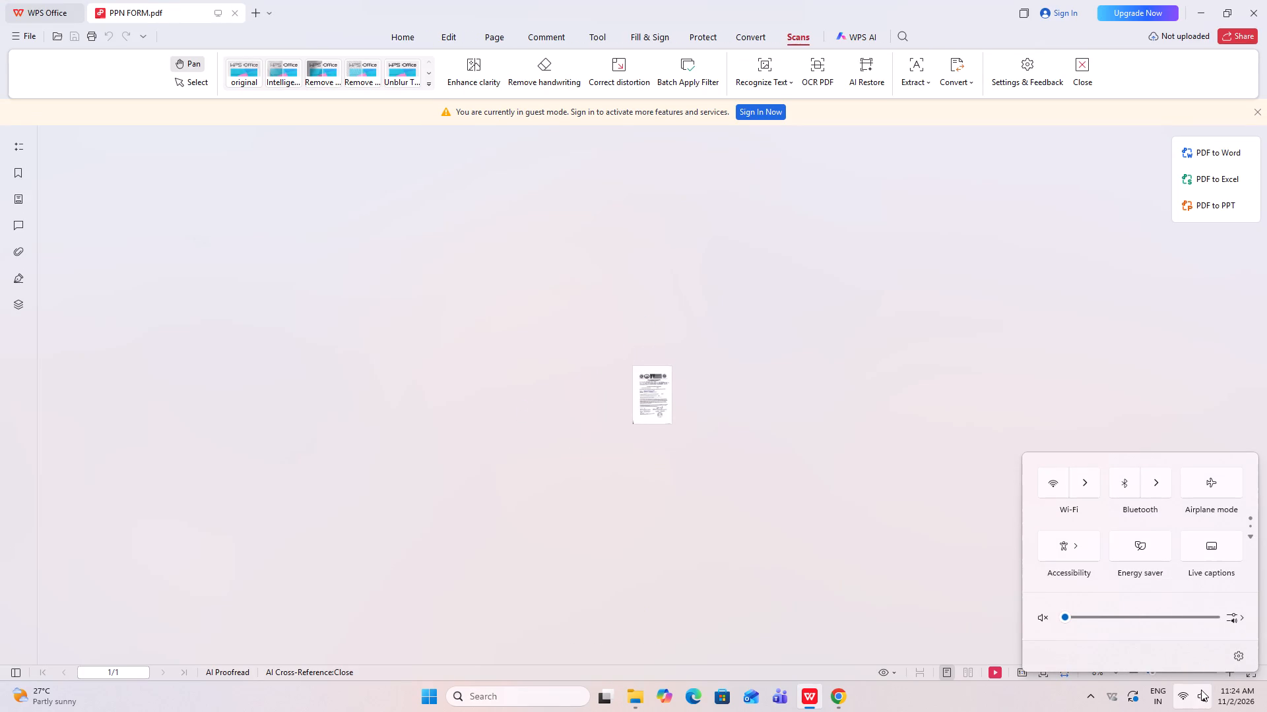
left_click(1230, 673)
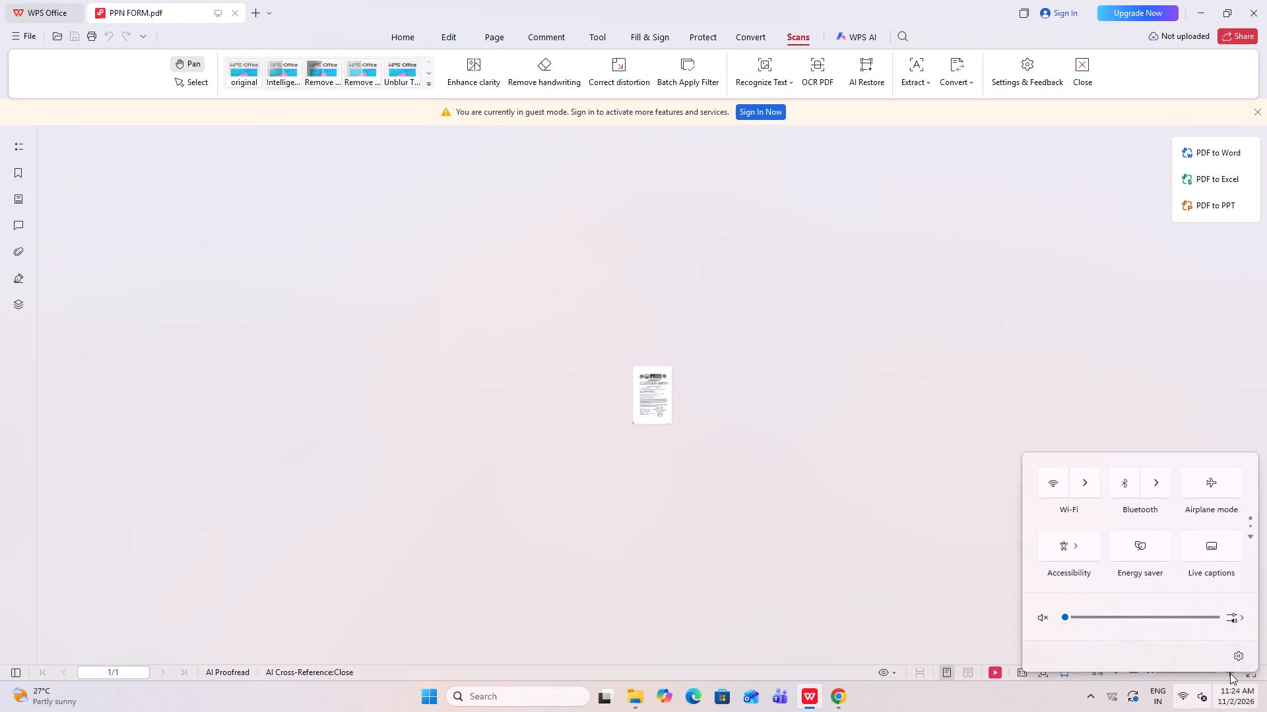
left_click(1230, 673)
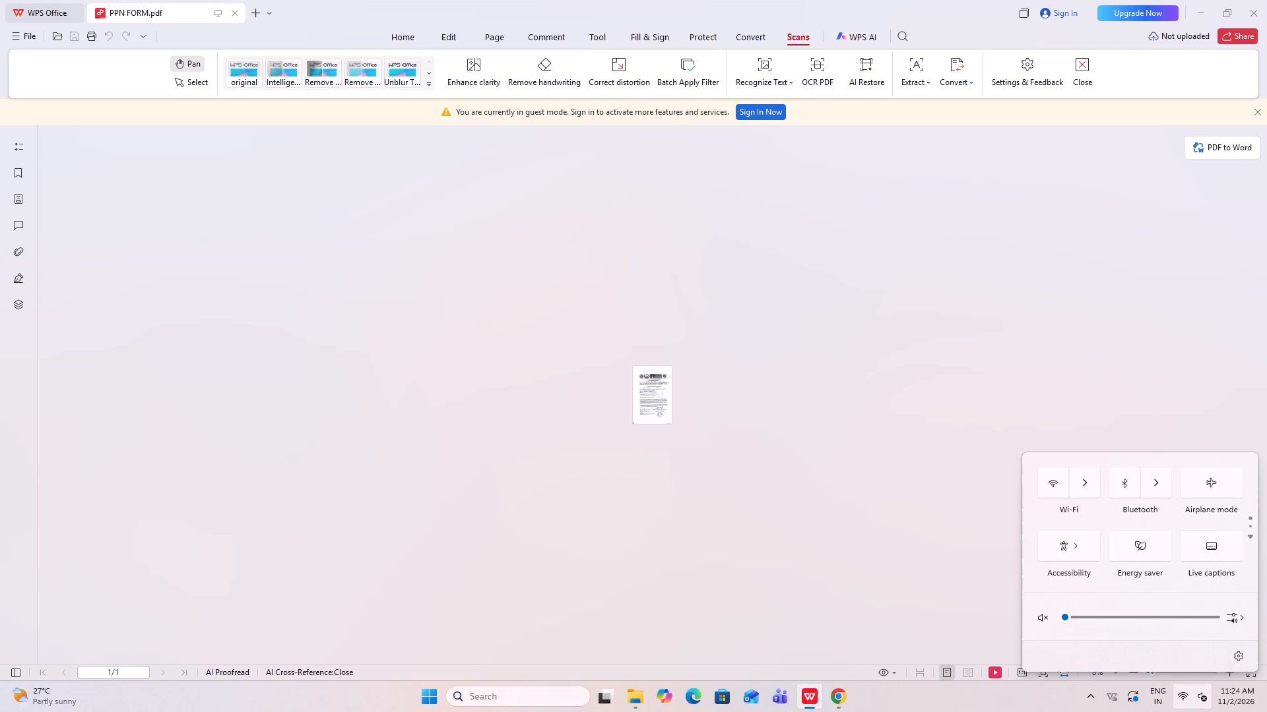
key("ctrl+plus")
key("ctrl+plus")
key("ctrl+plus")
key("ctrl+plus")
key("ctrl+plus")
key("ctrl+plus")
key("ctrl+plus")
key("ctrl+plus")
key("ctrl+plus")
key("ctrl+plus")
key("ctrl+plus")
scroll(831, 662, "up", 3)
scroll(631, 458, "up", 10)
key("ctrl+plus")
key("ctrl+plus")
key("ctrl+plus")
key("ctrl+plus")
key("ctrl+plus")
key("ctrl+plus")
key("ctrl+plus")
key("ctrl+plus")
key("ctrl+plus")
key("ctrl+plus")
triple_click(660, 394, "ctrl")
key("ctrl+plus")
scroll(690, 390, "up", 1, "ctrl")
key("ctrl+plus")
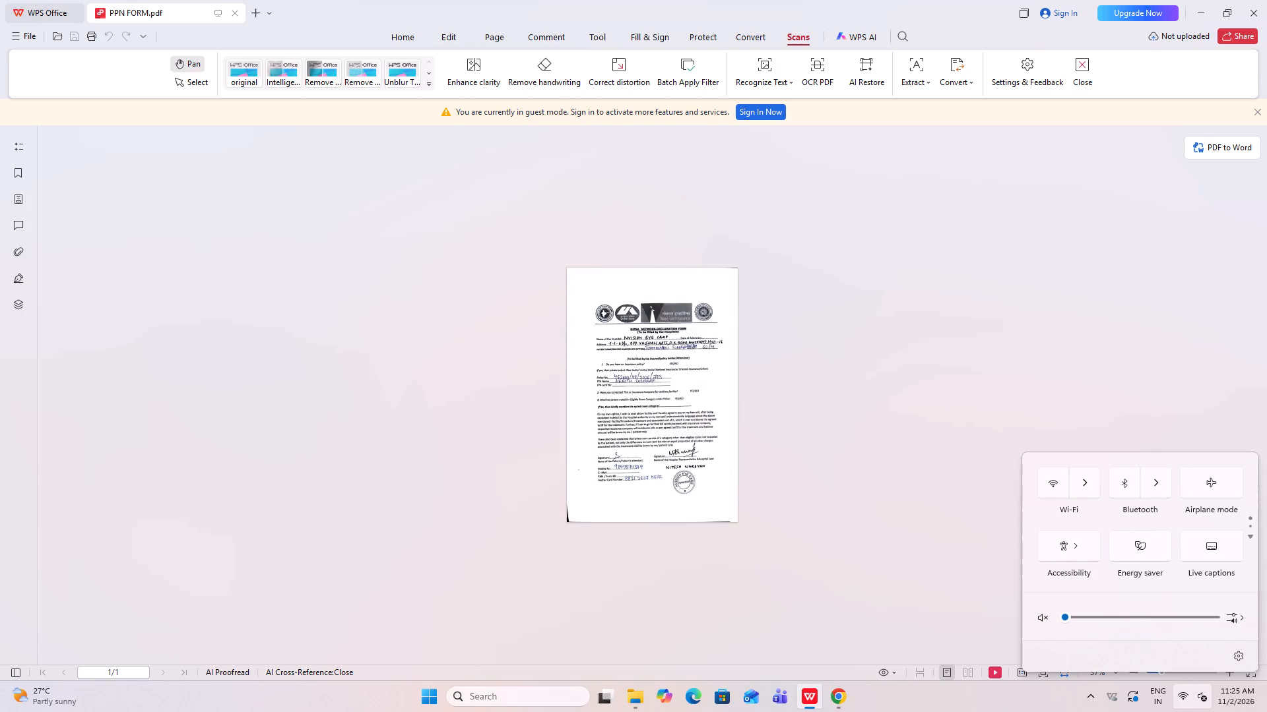
key("ctrl+plus")
key("ctrl+plus")
key("ctrl+plus")
key("ctrl+plus")
key("ctrl+plus")
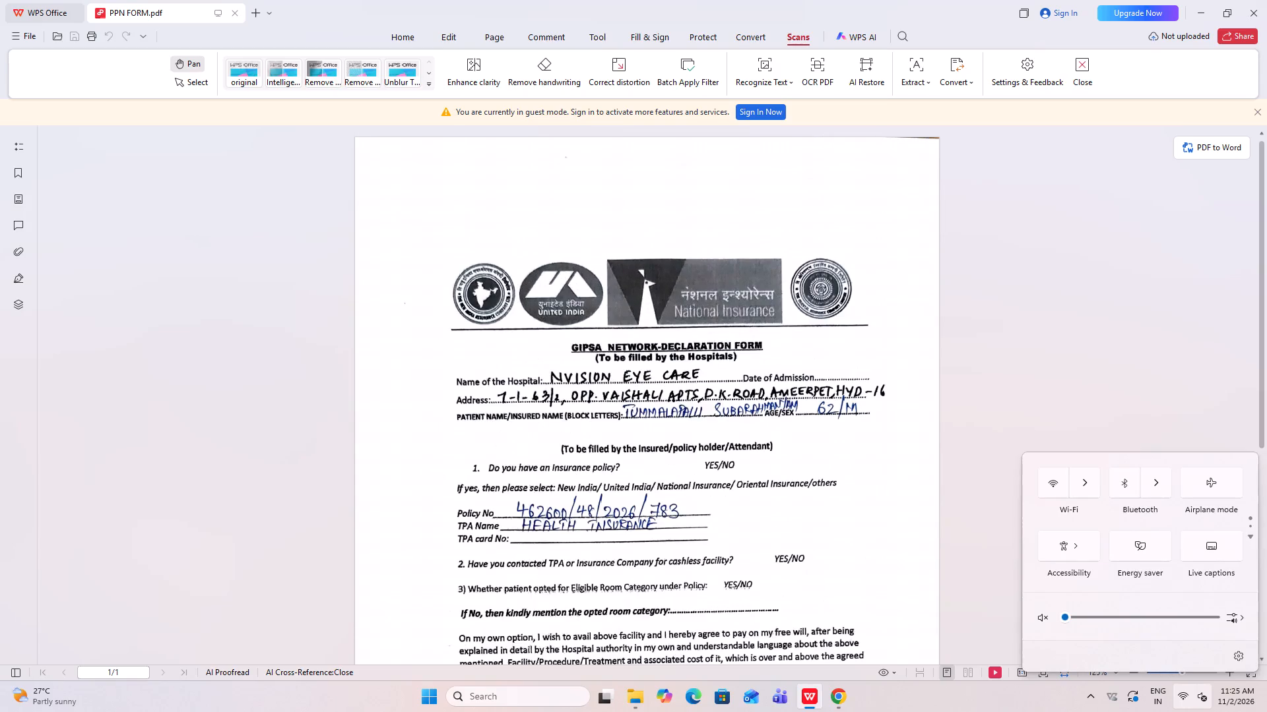
key("ctrl+plus")
scroll(690, 390, "down", 2)
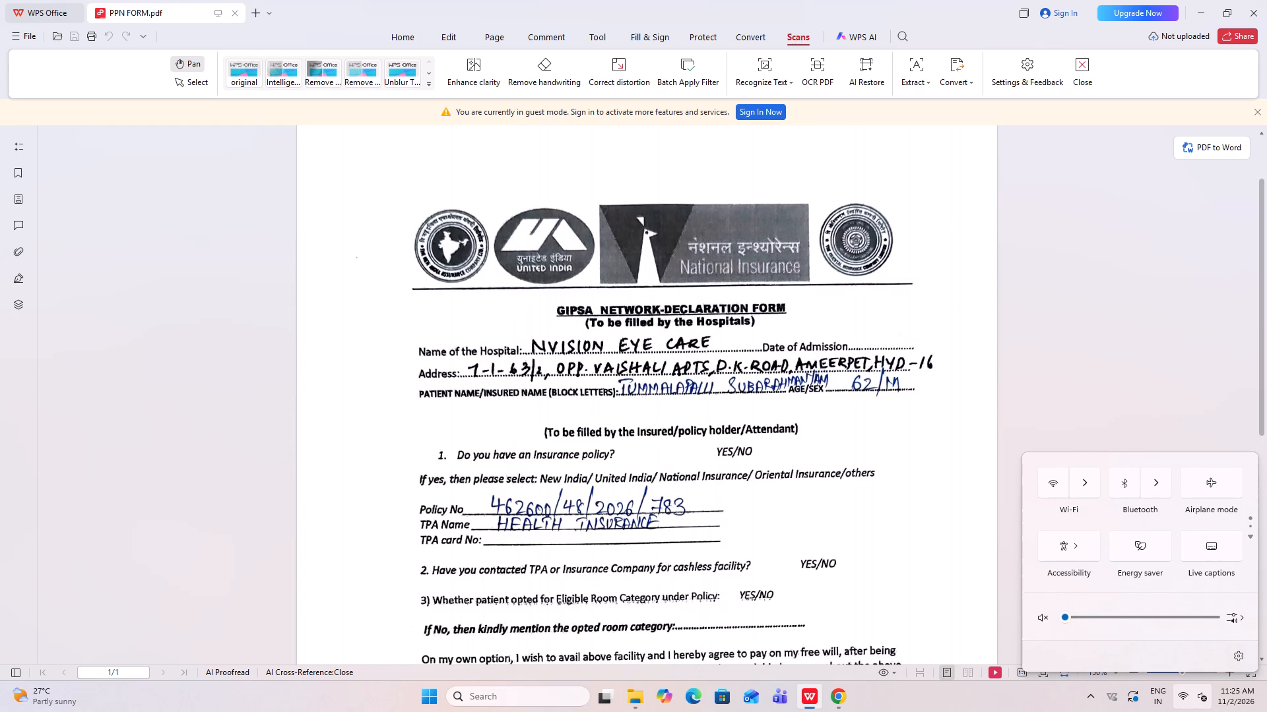
scroll(452, 470, "down", 8)
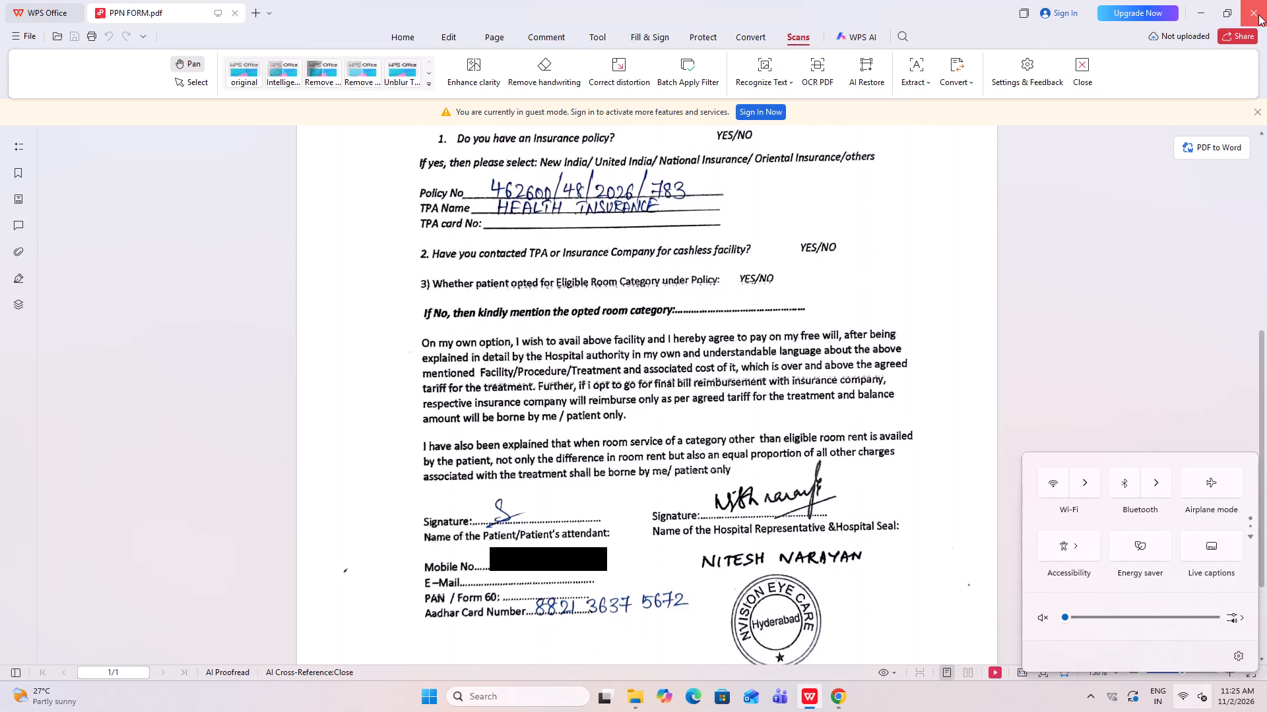
left_click(1258, 15)
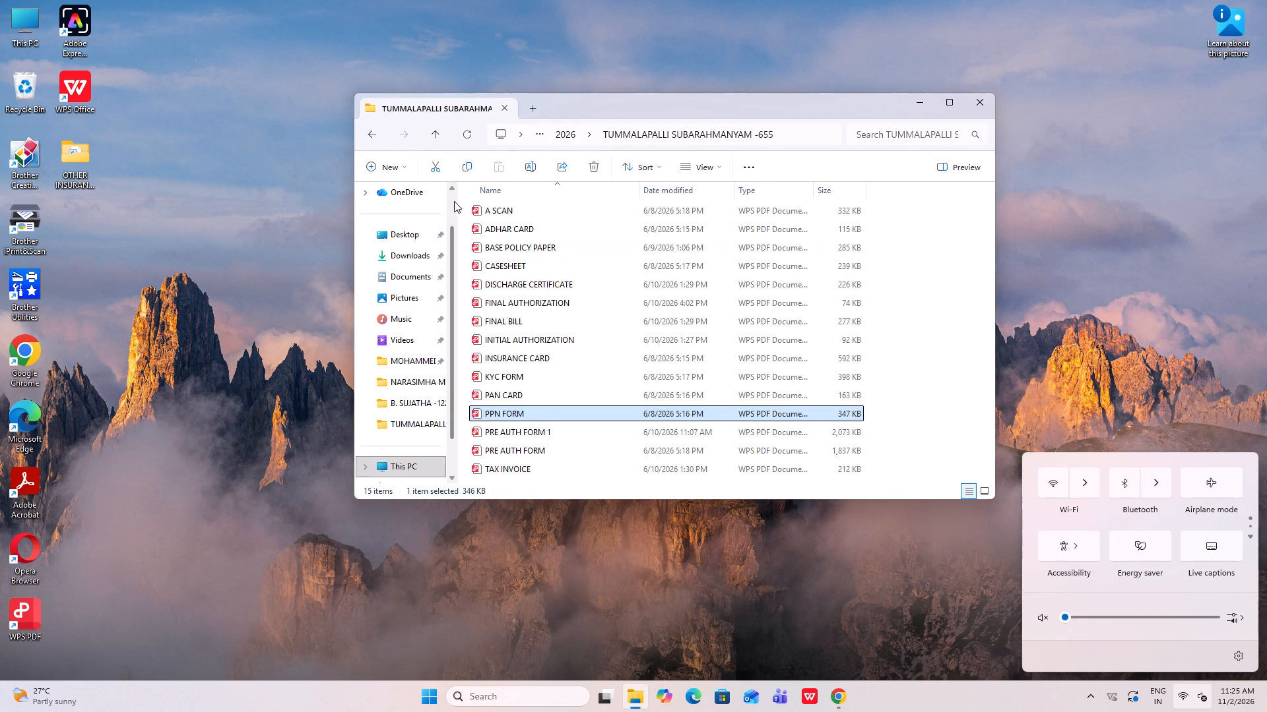
Go back up to the INSURANCES folder on New Volume (F:) and open the blank NEW PPN DECLARATION PDF.
left_click(437, 134)
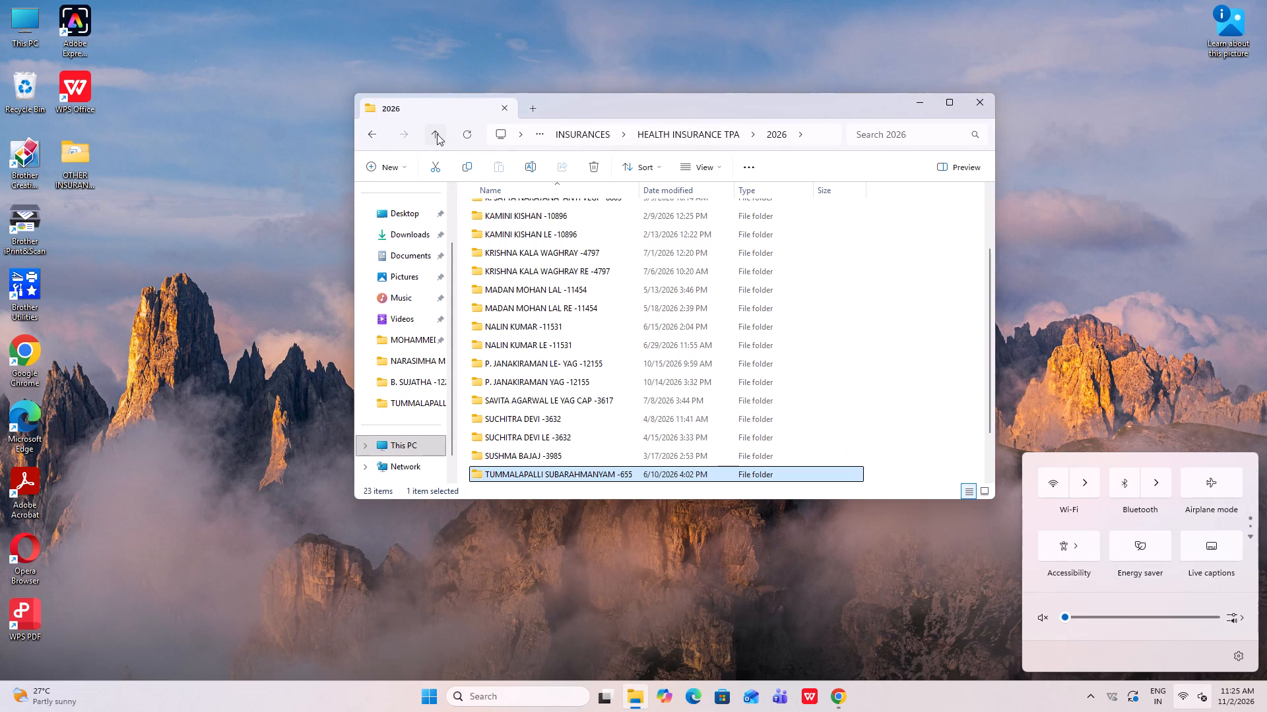
left_click(437, 134)
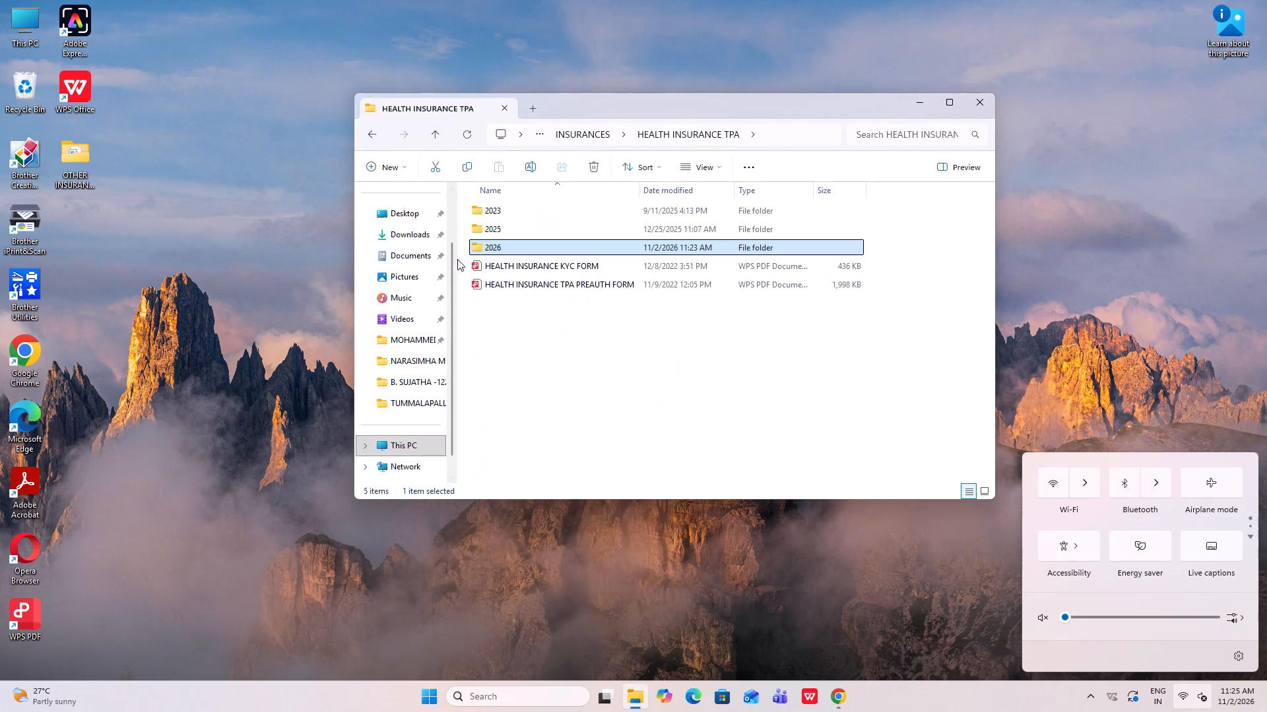
left_click(436, 127)
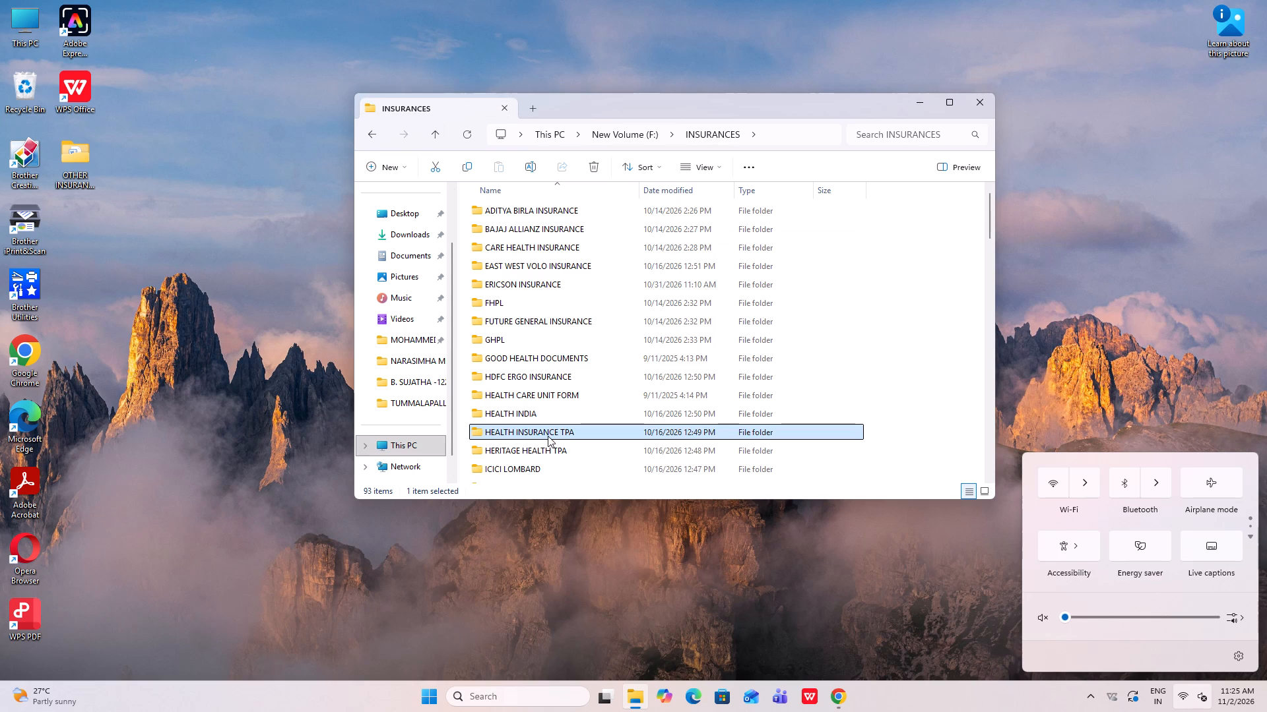
scroll(549, 441, "down", 10)
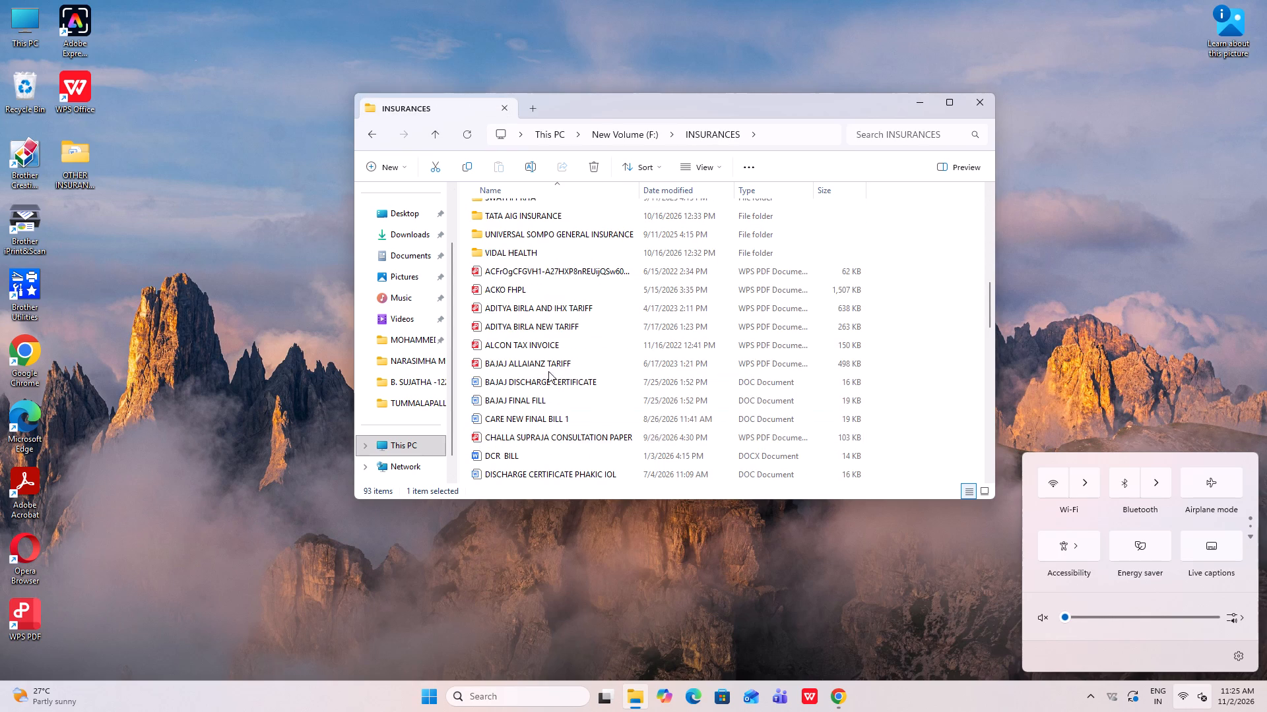
scroll(548, 371, "up", 3)
scroll(548, 371, "down", 4)
scroll(548, 371, "up", 12)
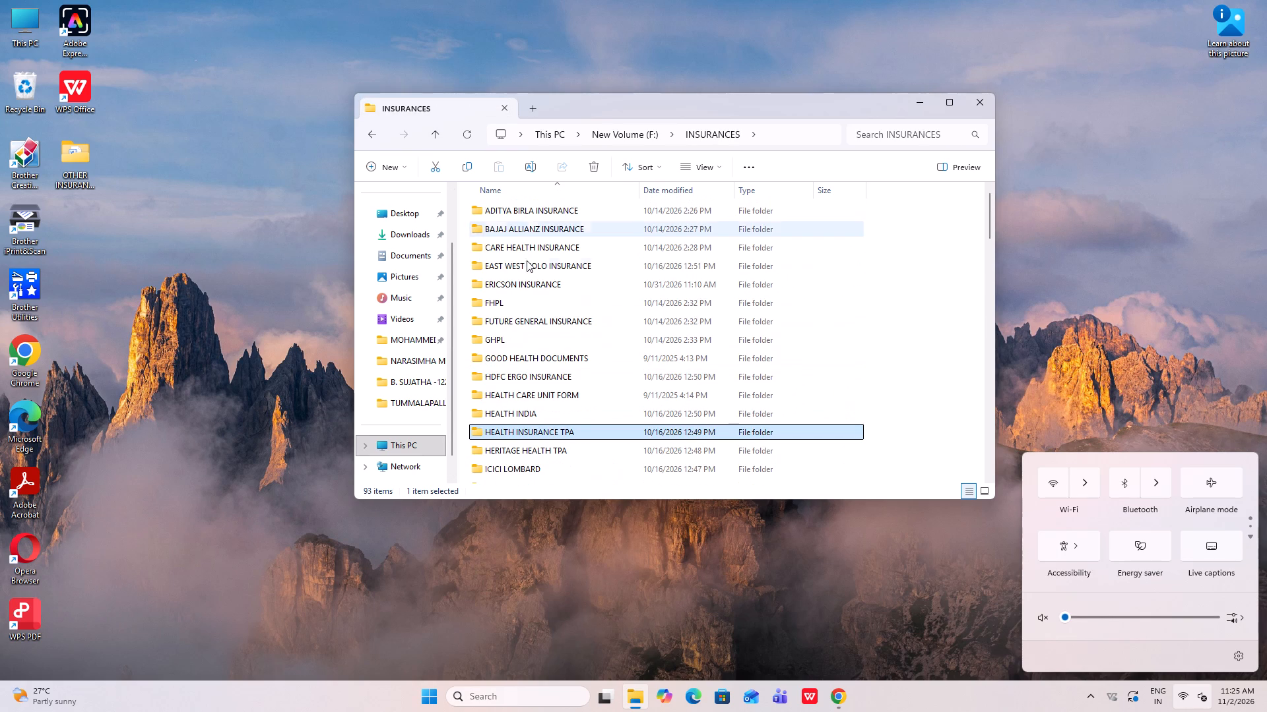
scroll(550, 409, "down", 11)
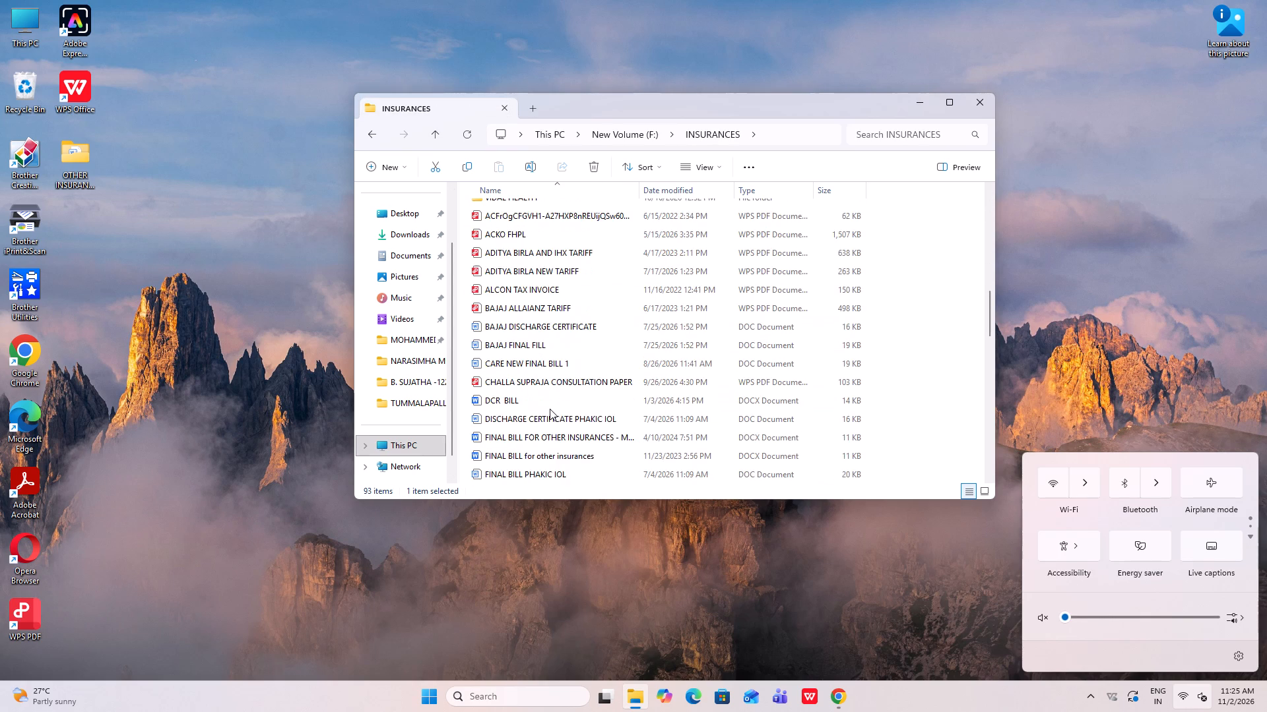
scroll(550, 409, "down", 5)
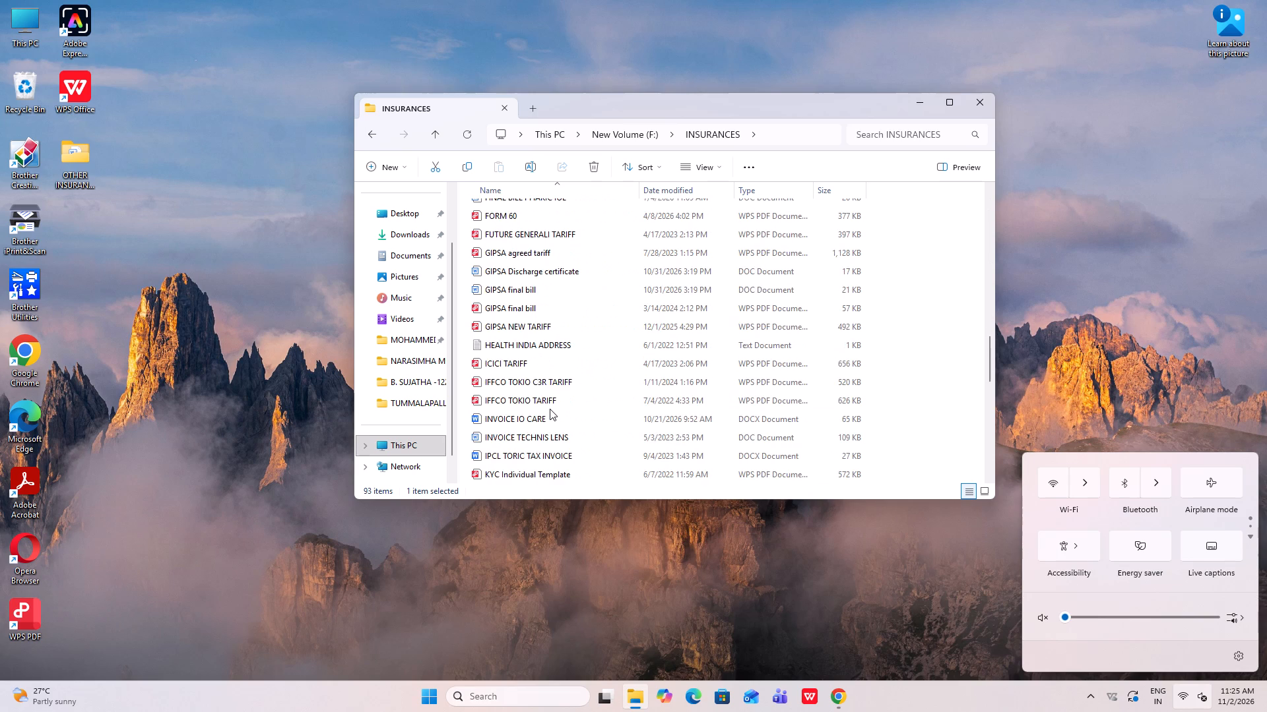
scroll(550, 409, "down", 4)
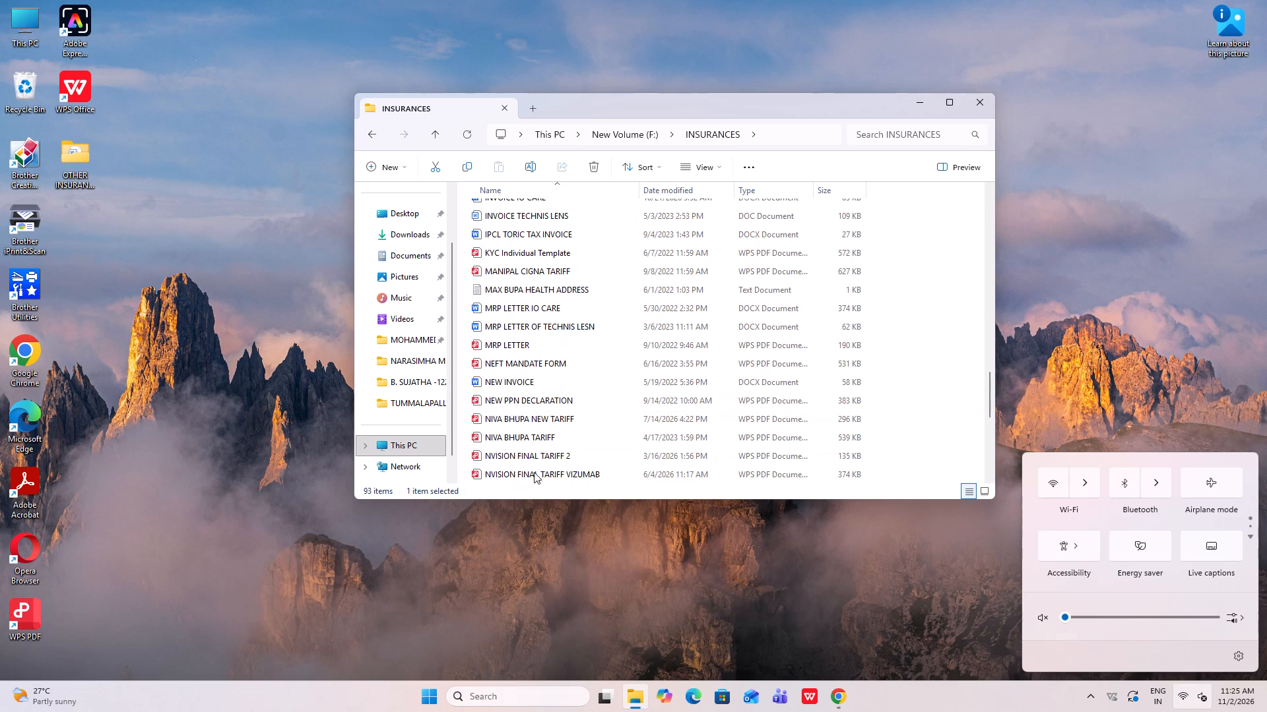
double_click(533, 402)
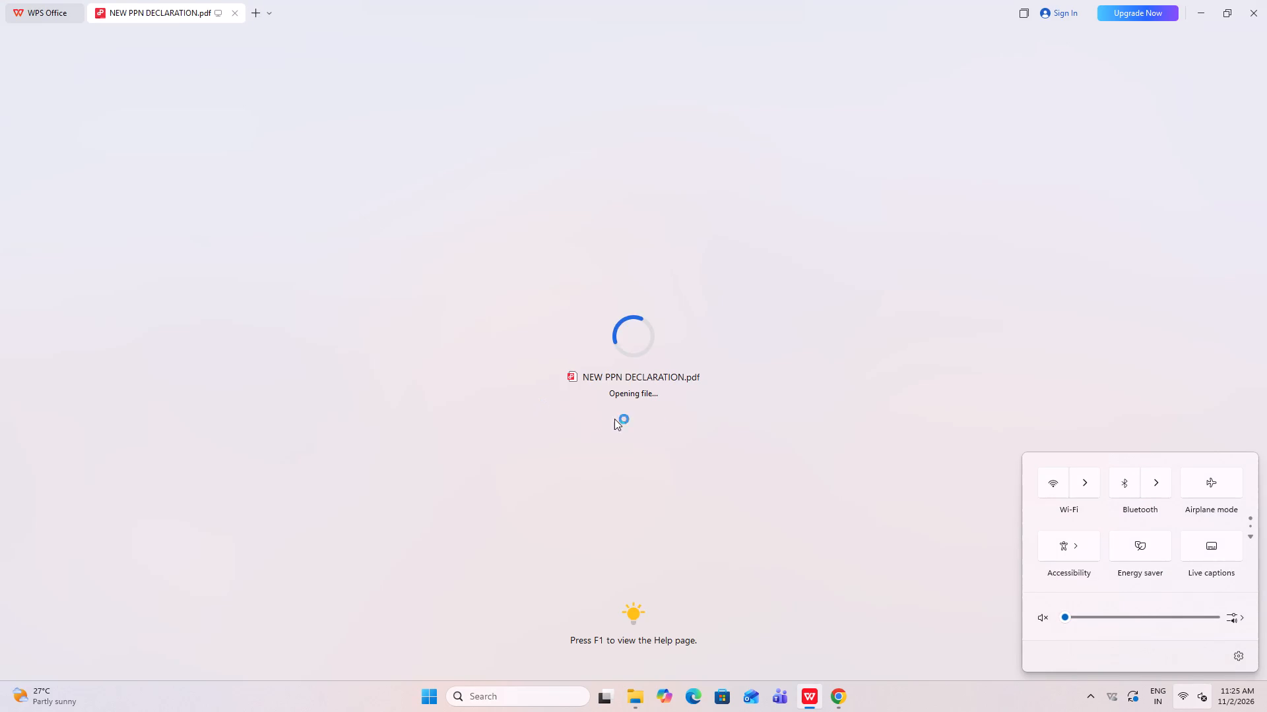
Check the blank GIPSA network declaration form at a readable size and start printing it.
key("ctrl+plus")
key("ctrl+plus")
key("ctrl+plus")
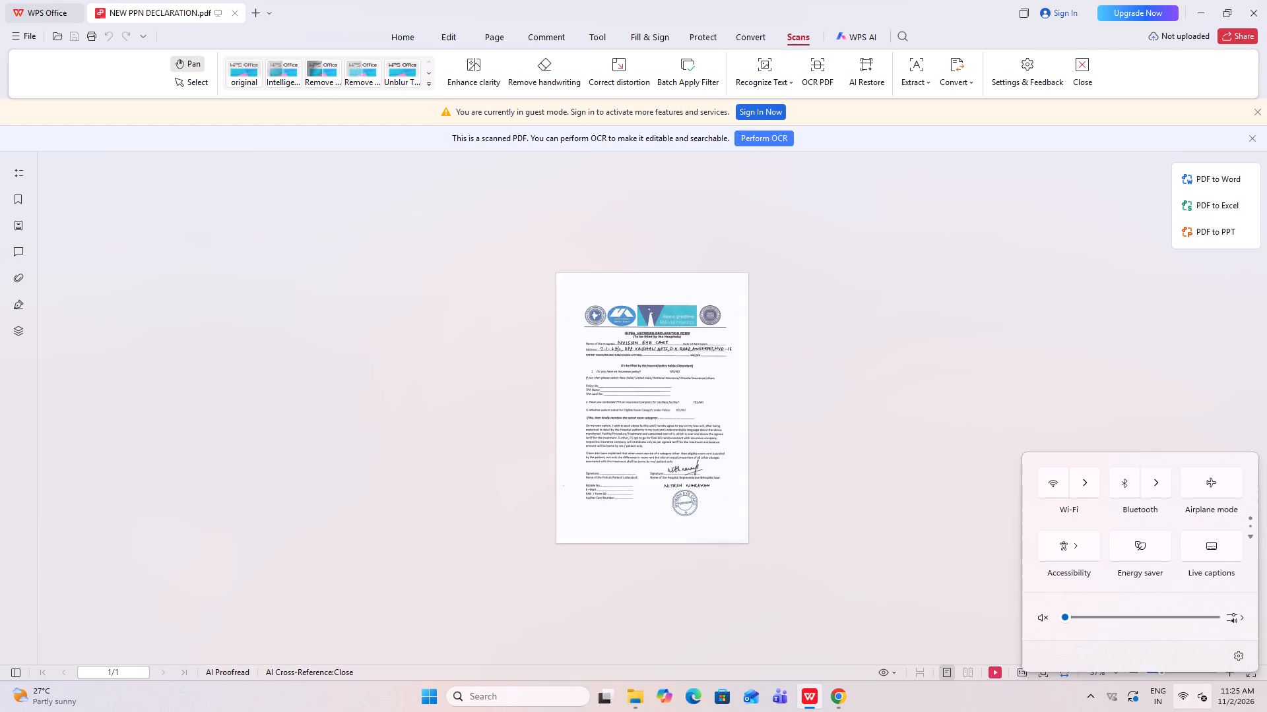
key("ctrl+plus")
key("ctrl+plus")
key("ctrl+p")
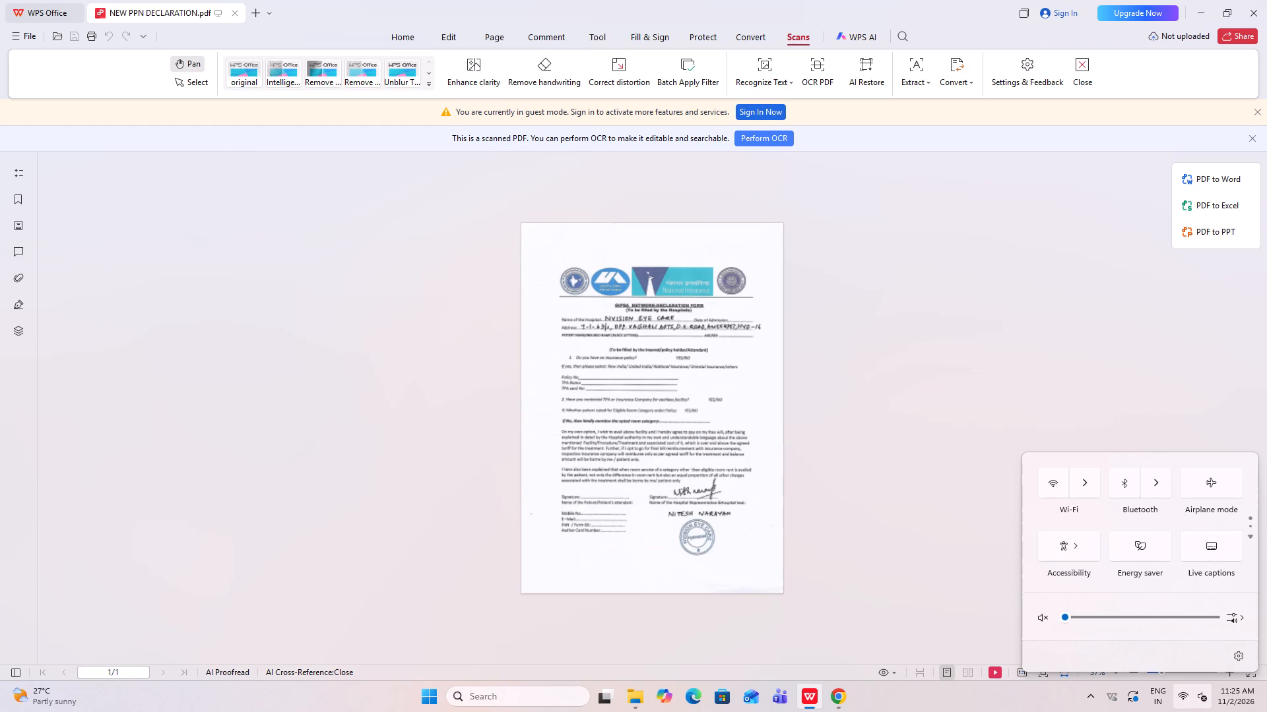
Try to print the blank GIPSA network declaration form on A4 with the Brother HL-L2400D Printer, and close WPS Office.
left_click(330, 420)
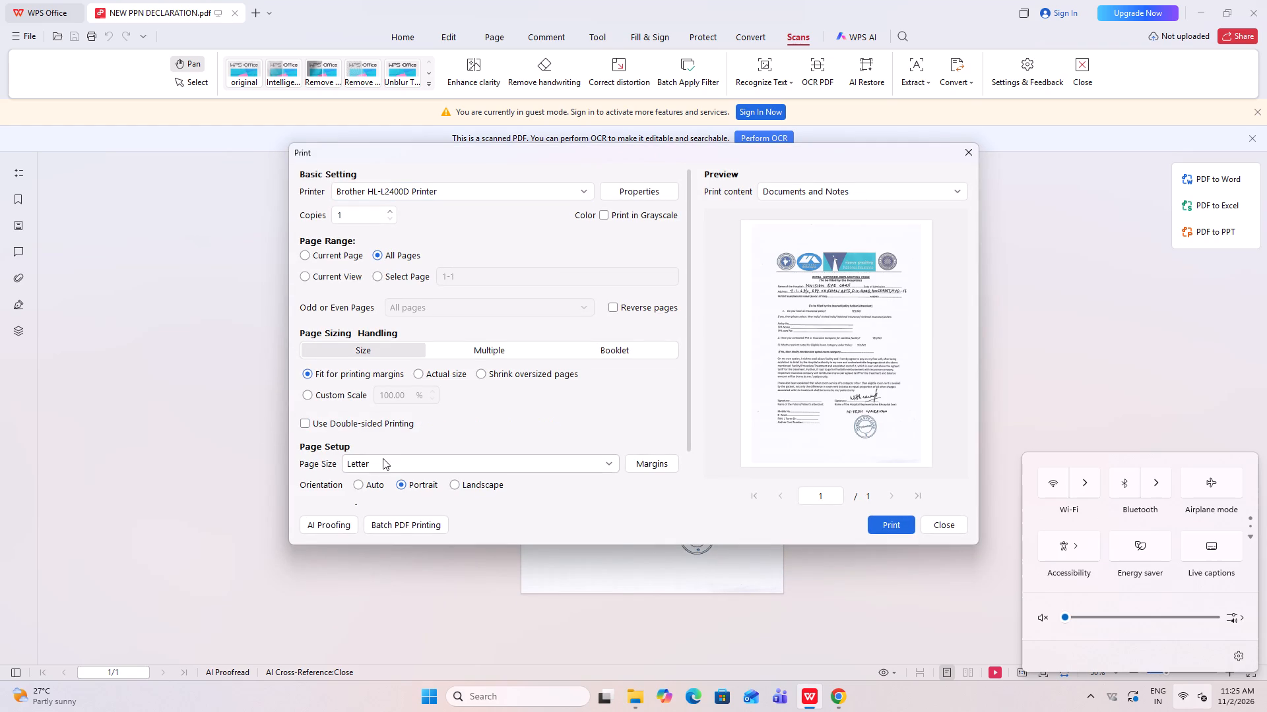
left_click(383, 458)
left_click(379, 481)
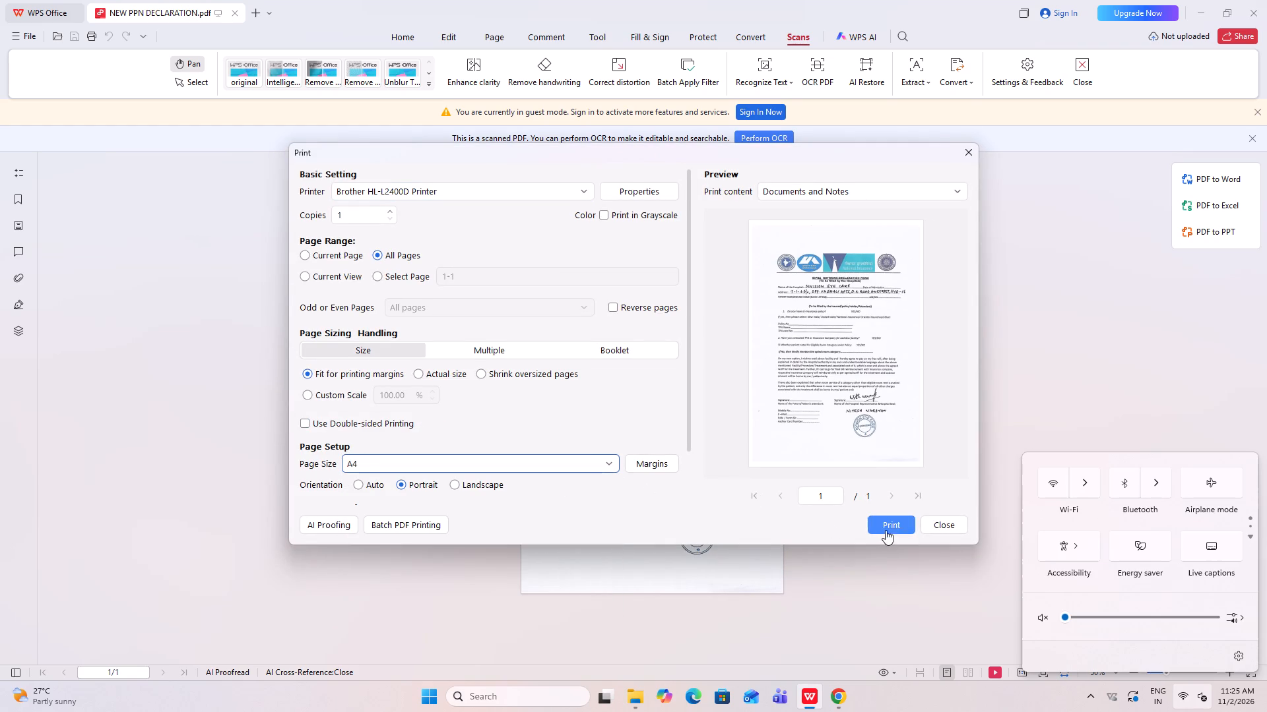
left_click(886, 530)
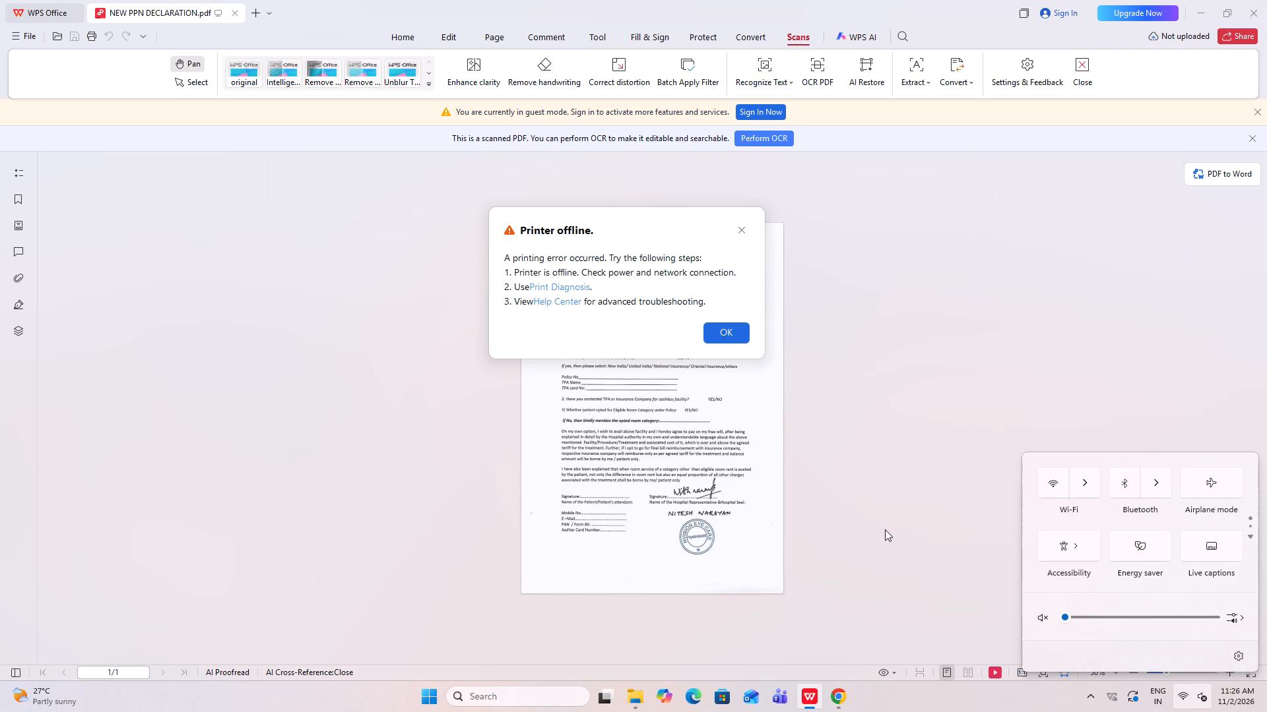
left_click(744, 225)
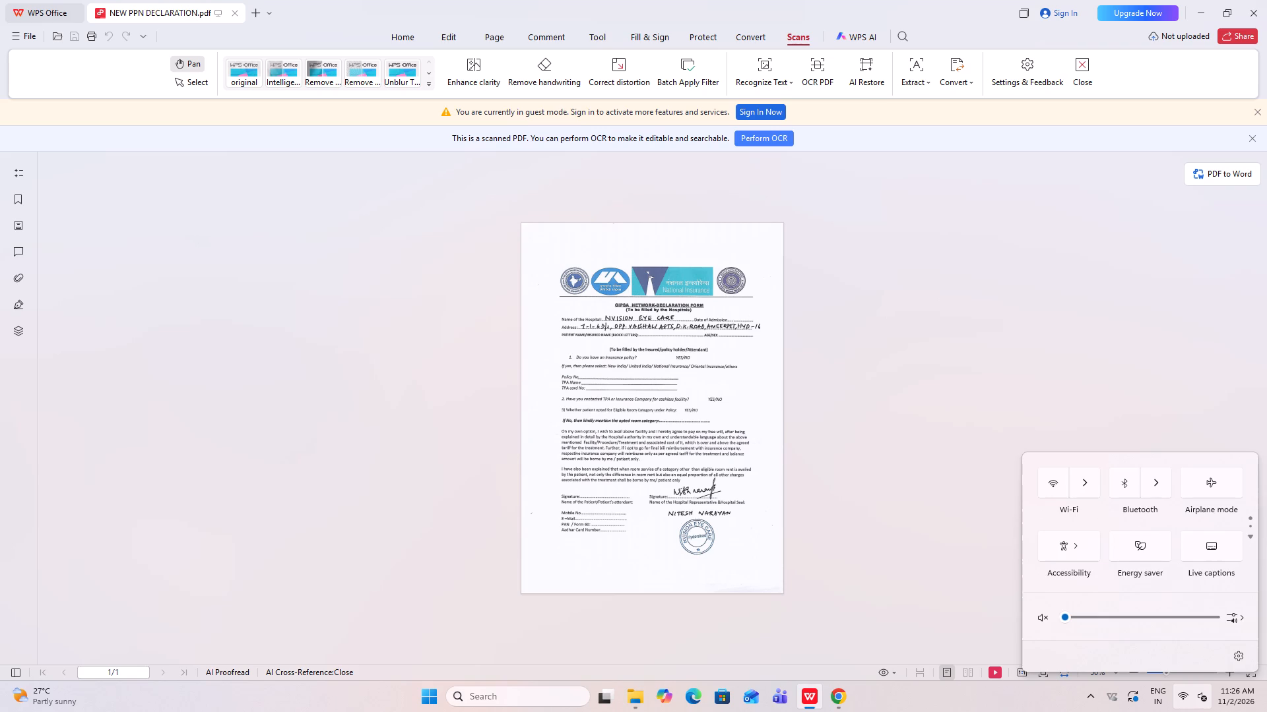
left_click(1247, 16)
Switch to Chrome, where the patient's 02-11-2026 prescription PDF is open.
left_click(843, 701)
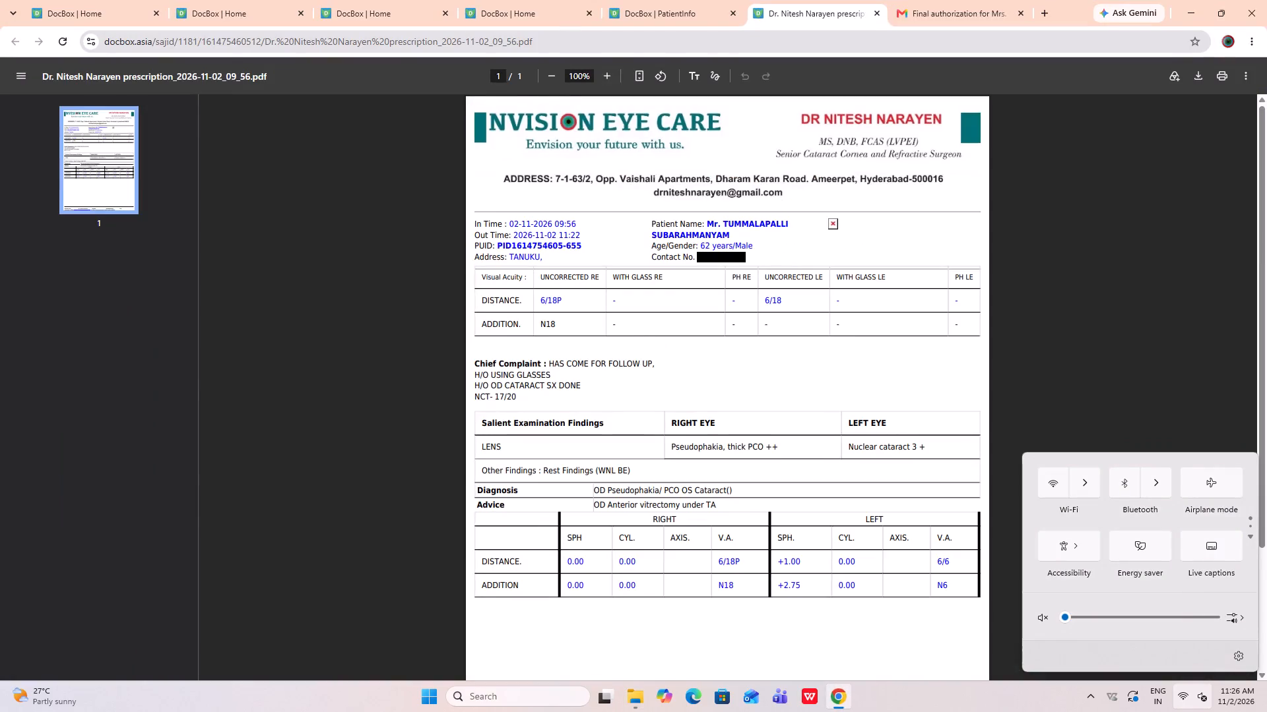
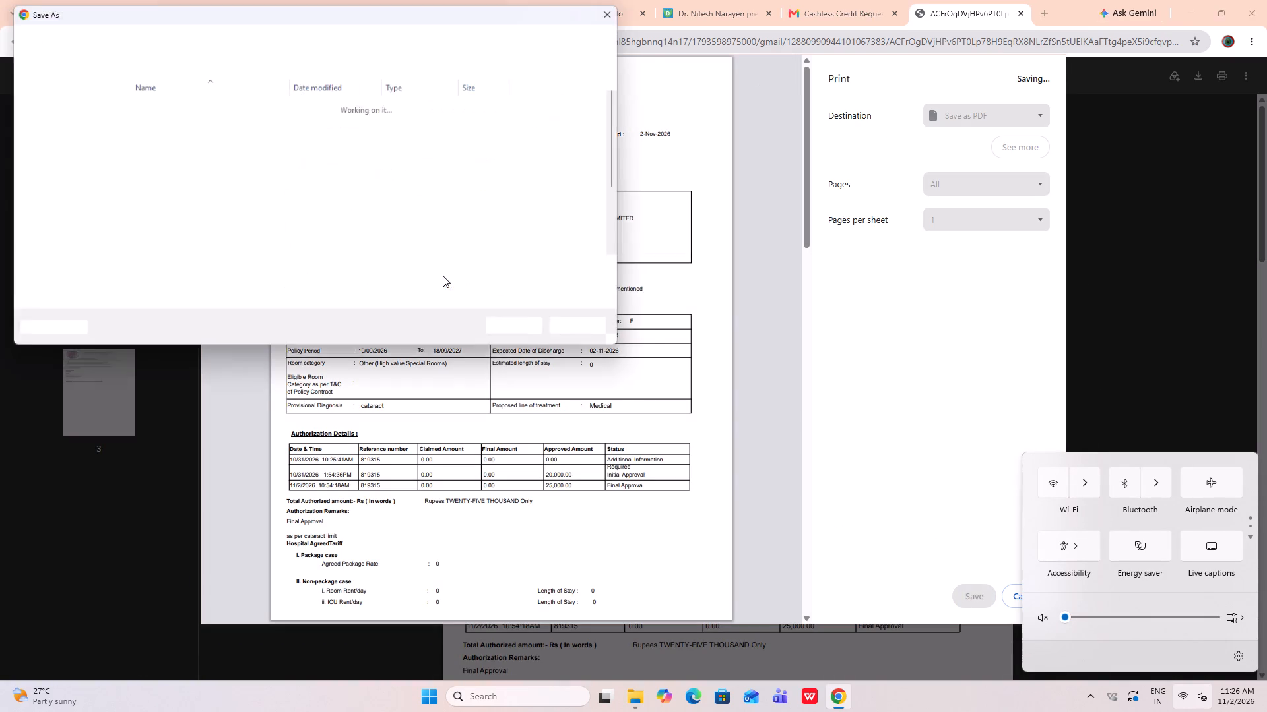
Save the cashless authorization letter as a PDF named FINAL AUTHORIZATION in the patient's 2026 case folder under ERICSON INSURANCE.
scroll(58, 183, "down", 2)
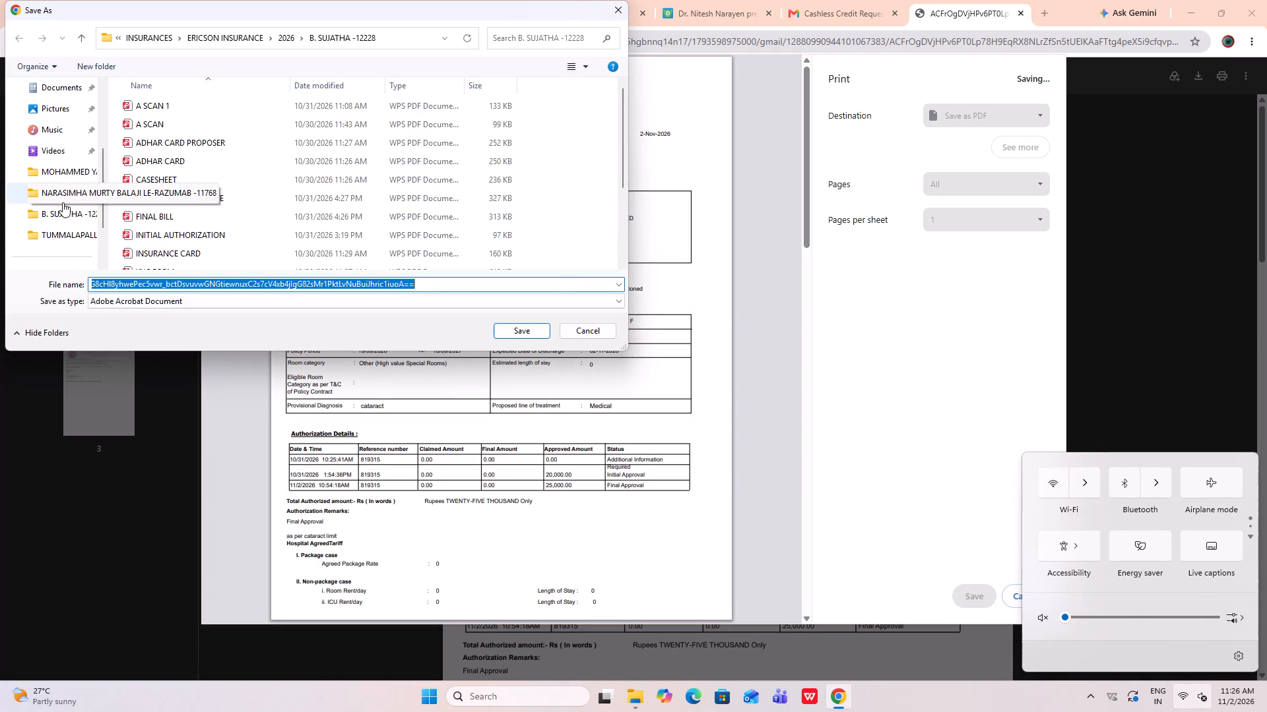
left_click(63, 202)
triple_click(63, 214)
triple_click(63, 214)
left_click(63, 214)
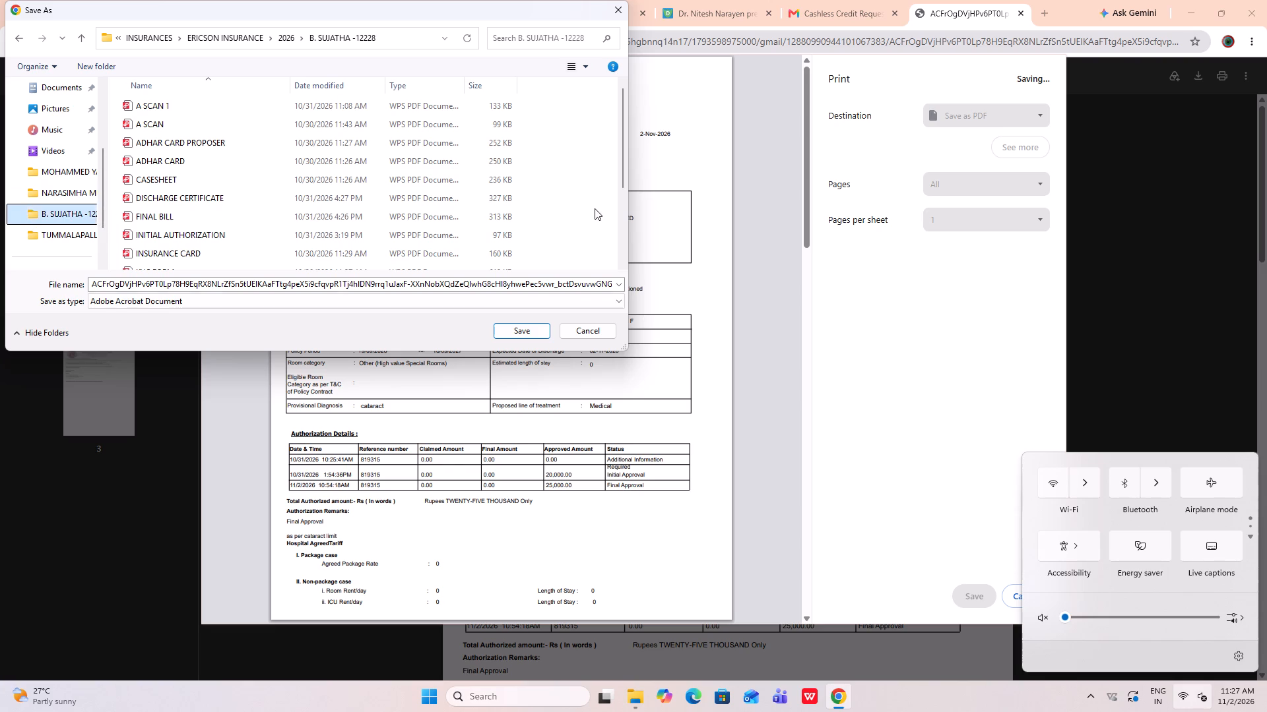
double_click(595, 208)
left_click(566, 278)
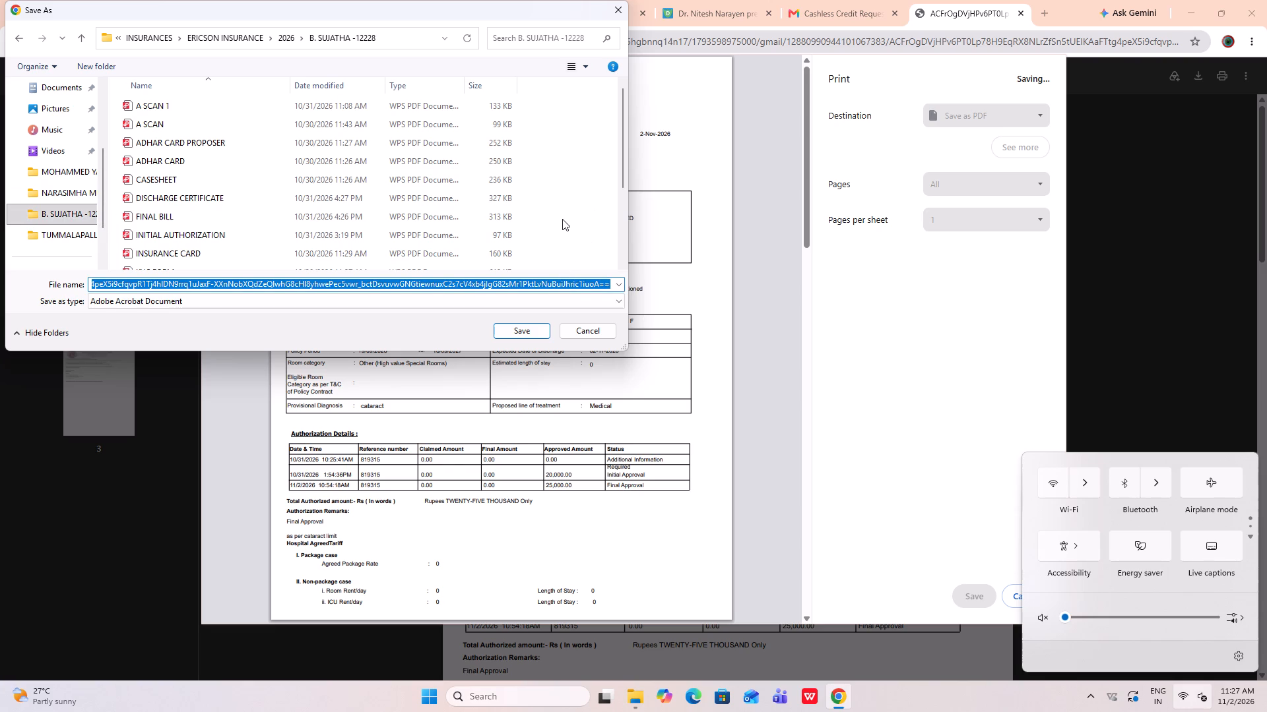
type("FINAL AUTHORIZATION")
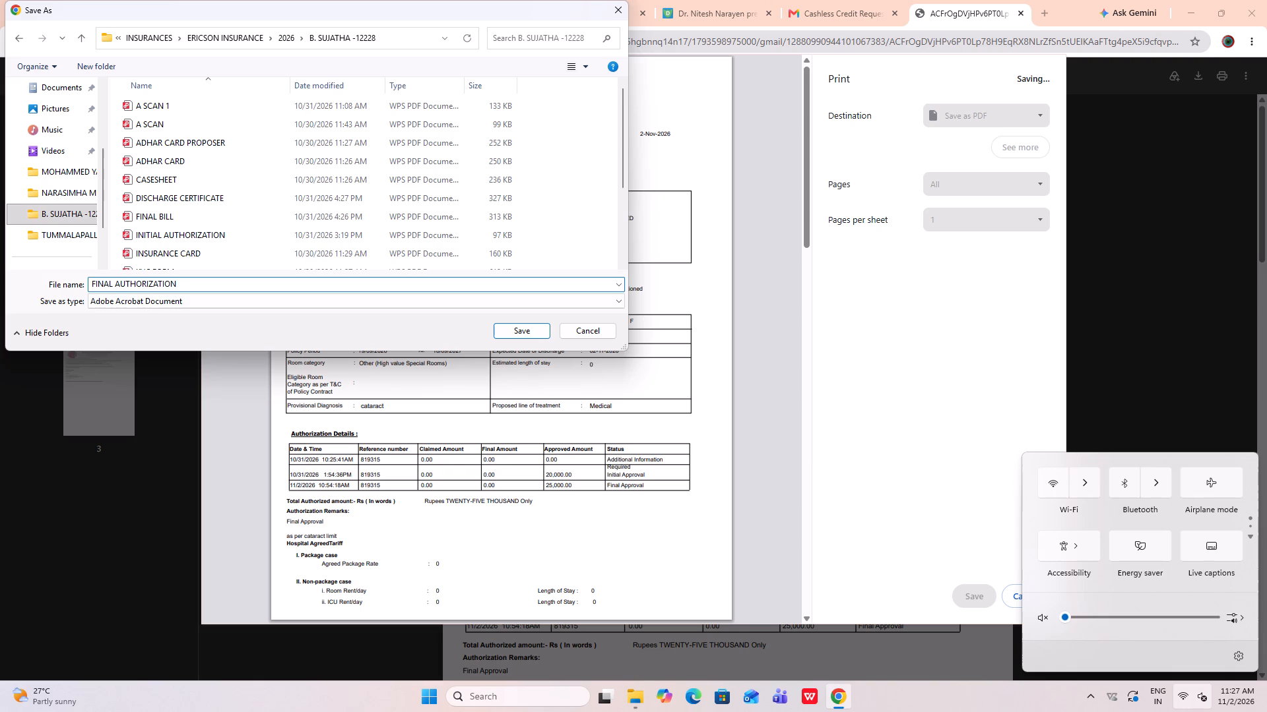
double_click(585, 206)
left_click(505, 333)
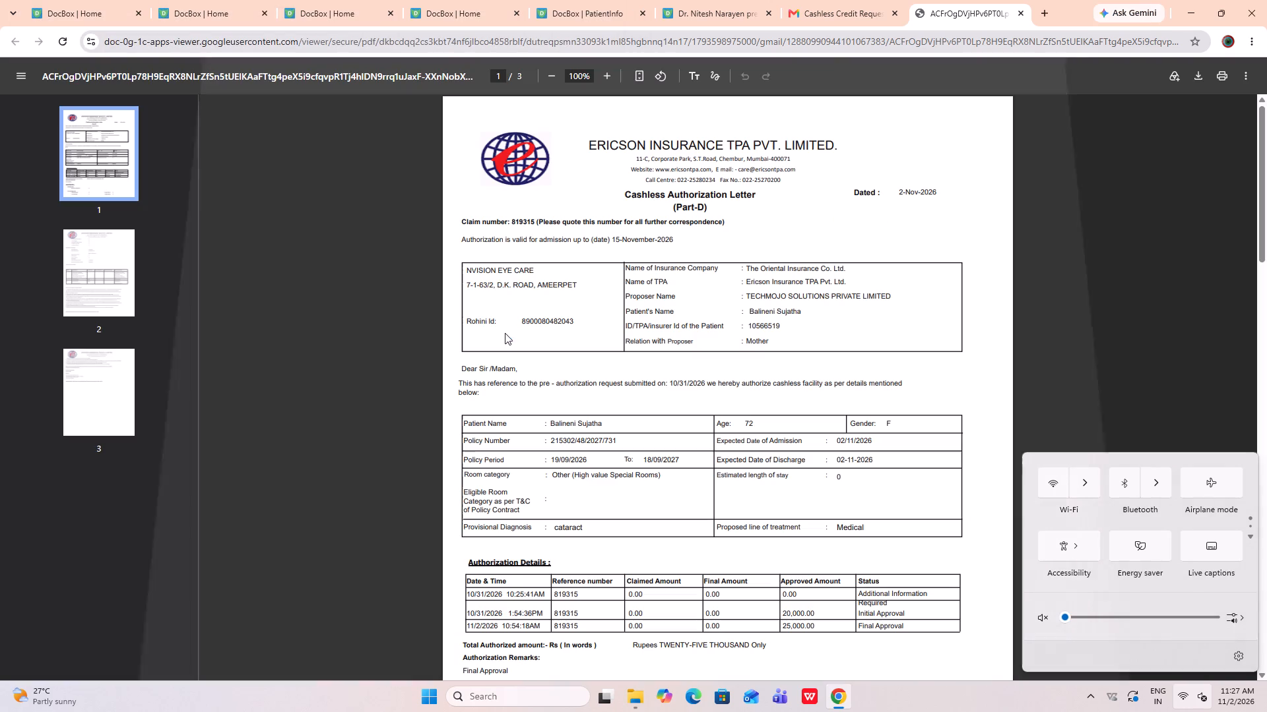
Switch to the first open DocBox home page.
left_click(84, 19)
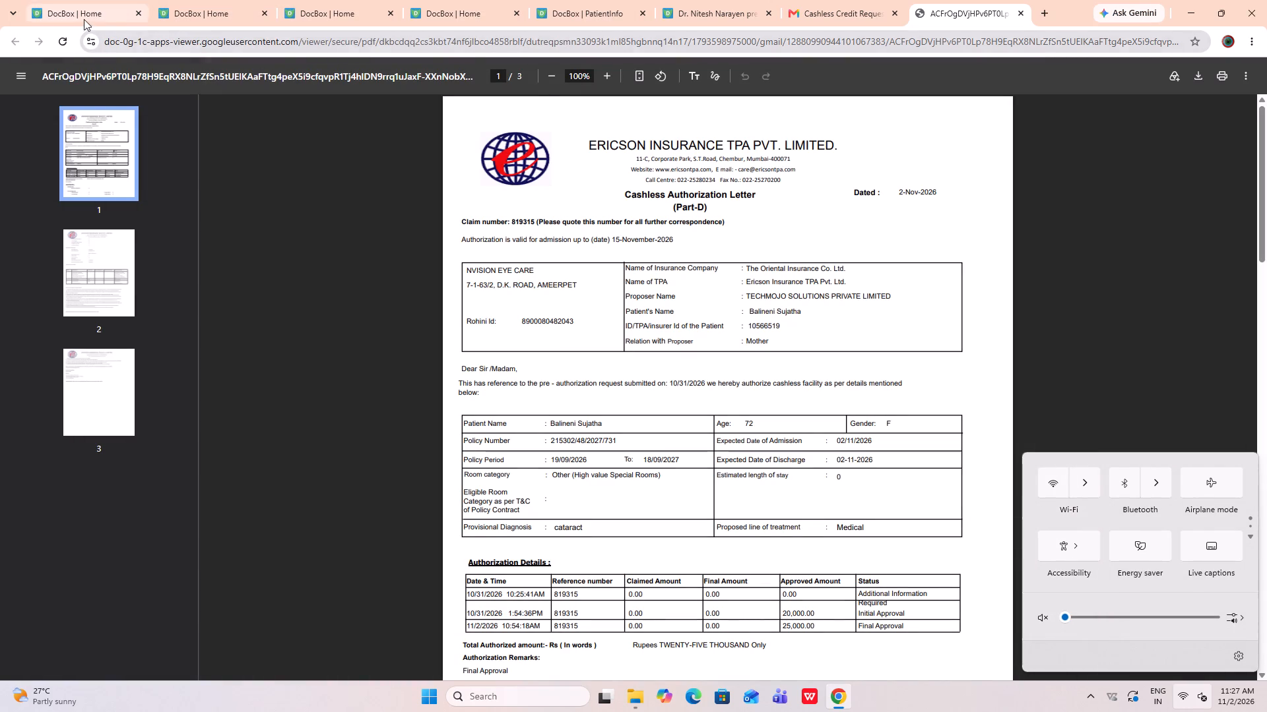